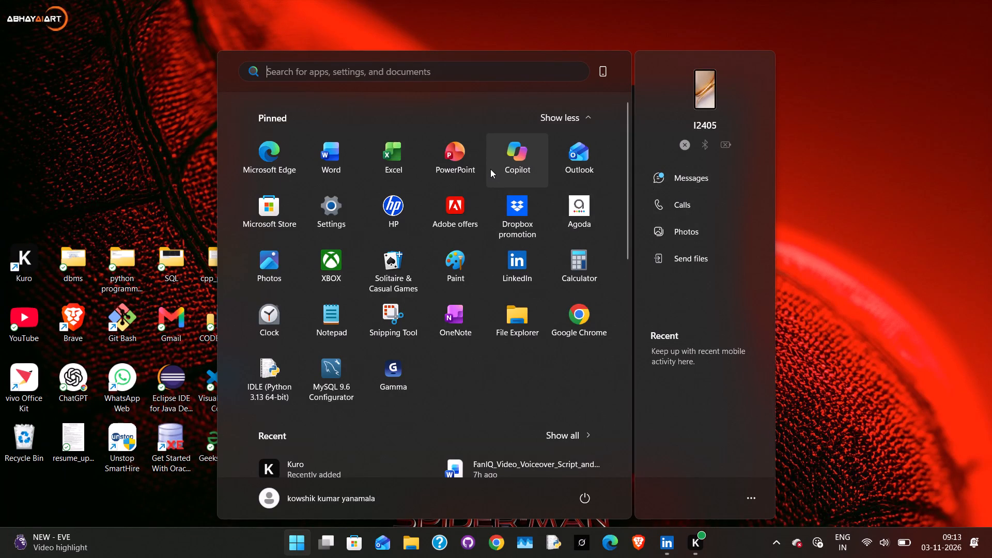
# Search the computer's apps and files for "kow".
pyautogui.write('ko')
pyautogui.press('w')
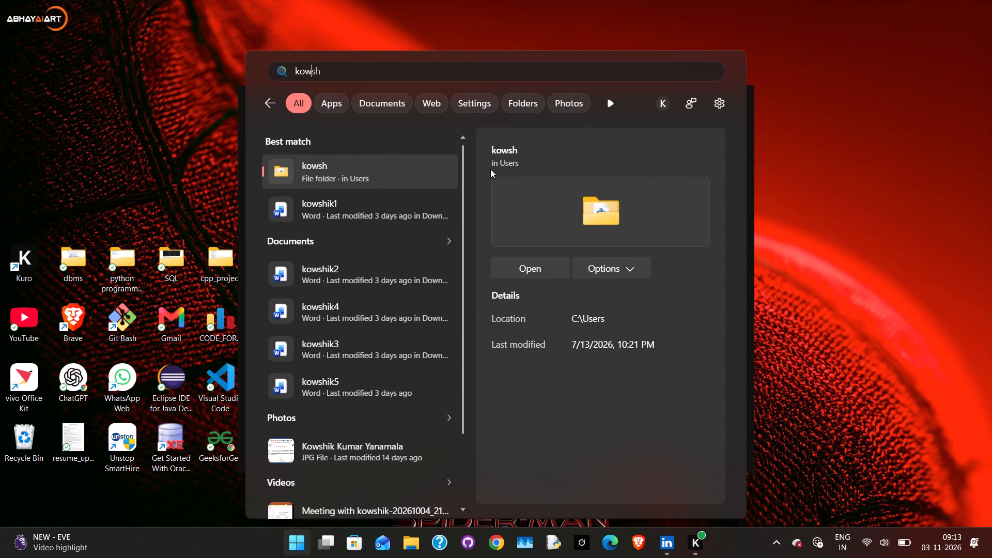
# Shorten the computer search term from its end to just "k".
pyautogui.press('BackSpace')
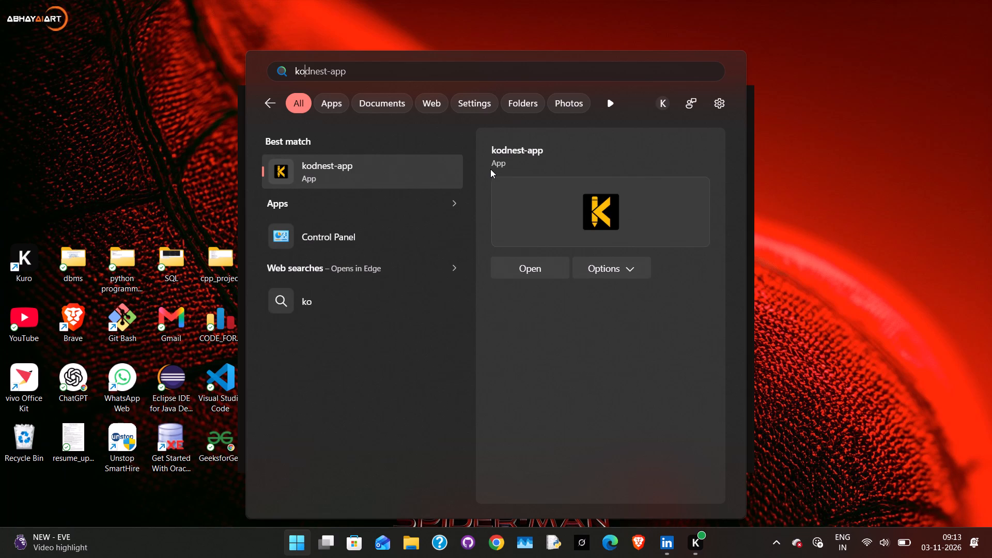
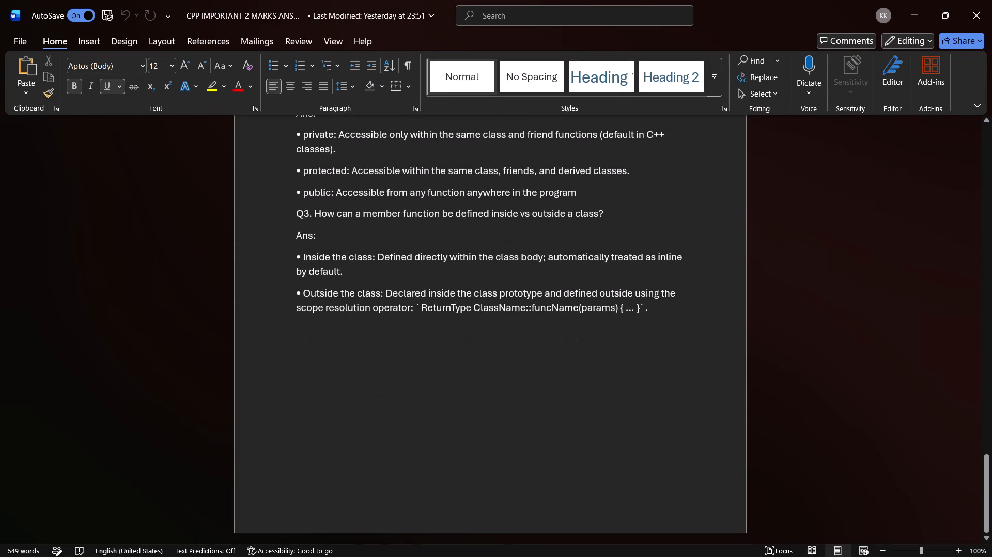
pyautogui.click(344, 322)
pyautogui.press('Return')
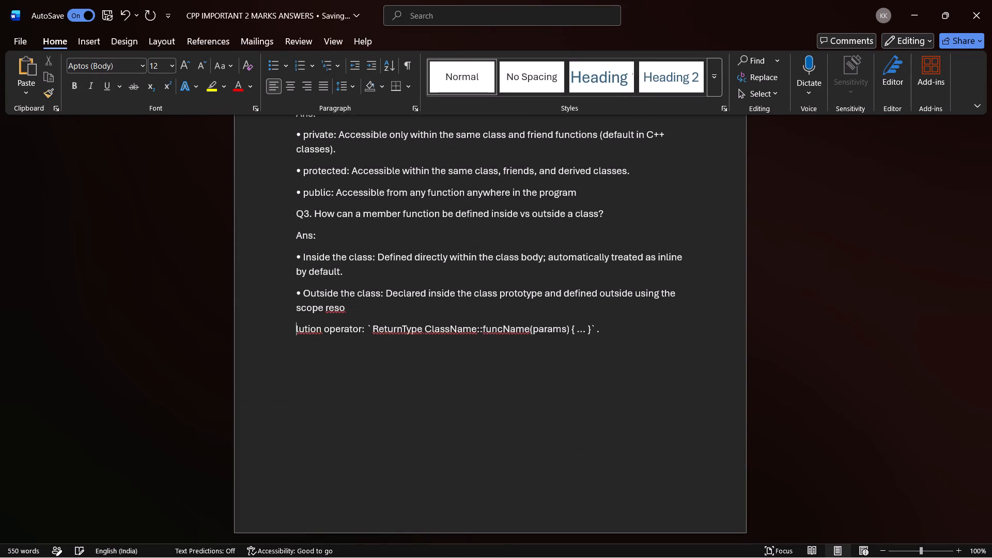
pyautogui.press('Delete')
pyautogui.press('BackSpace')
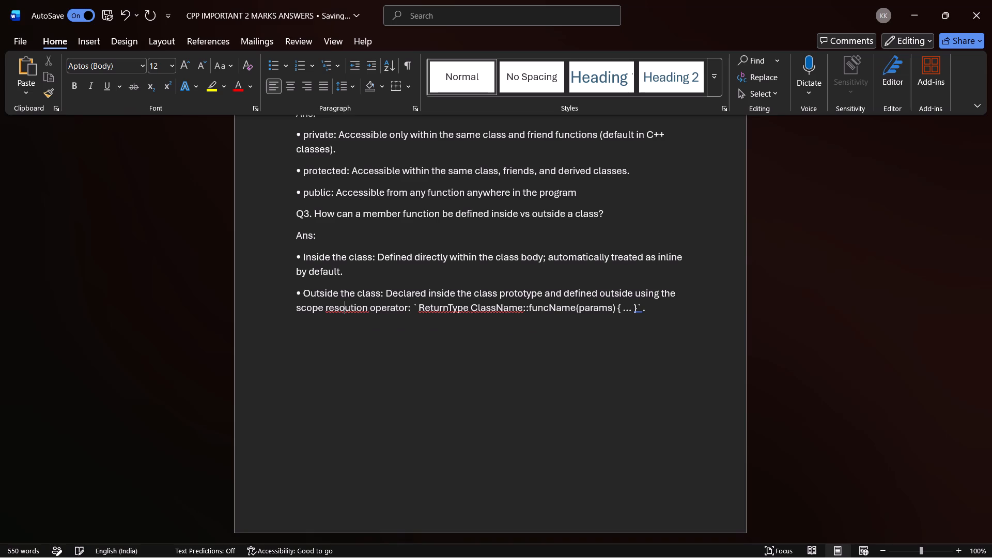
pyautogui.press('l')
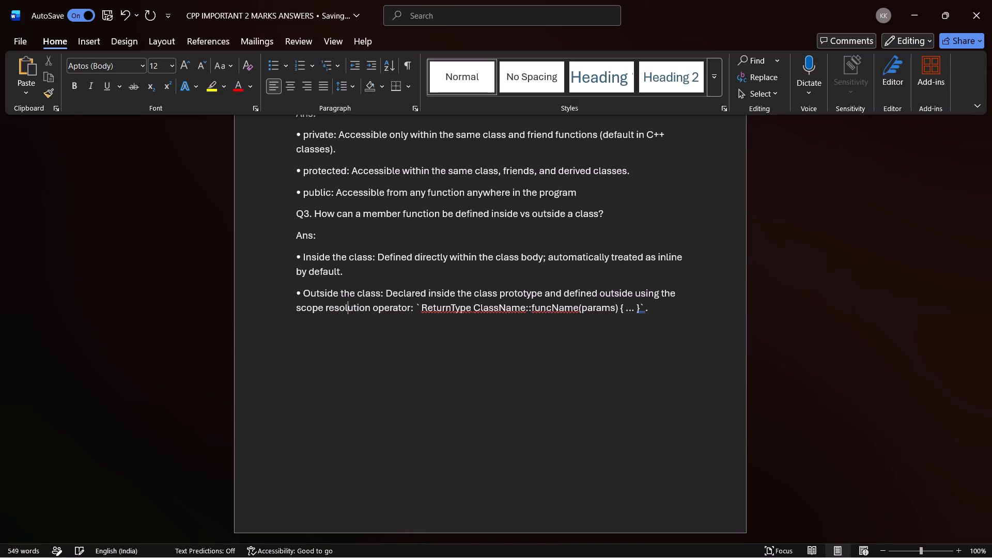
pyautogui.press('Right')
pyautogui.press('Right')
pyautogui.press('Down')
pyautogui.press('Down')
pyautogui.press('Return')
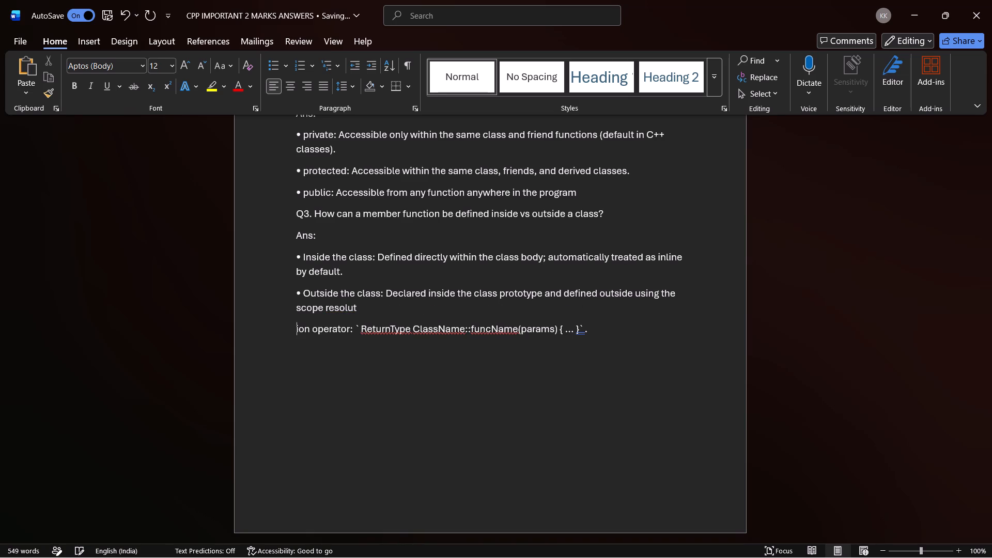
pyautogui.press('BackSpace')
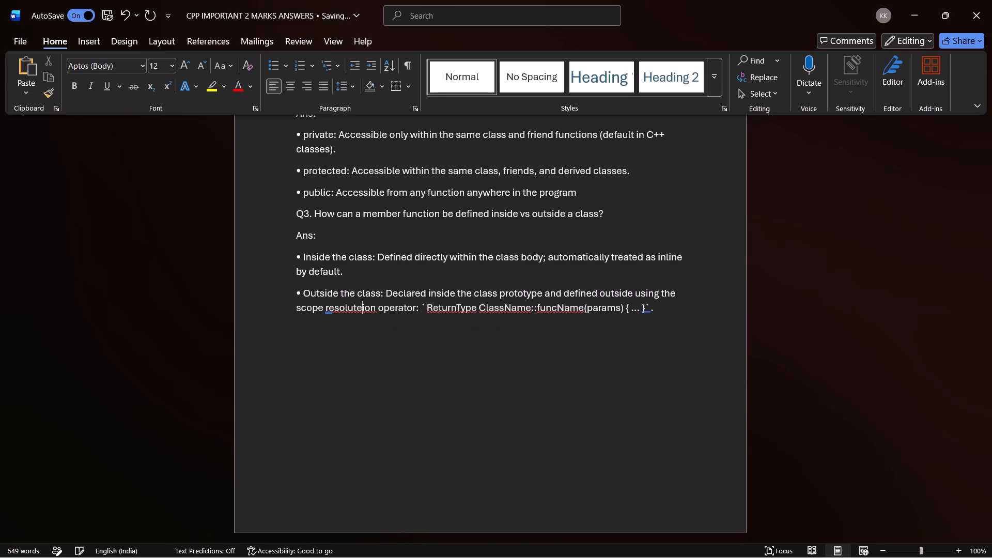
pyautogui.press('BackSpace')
# Add blank paragraphs after the end of the Q3 answer until the insertion point is near the top of a new page.
pyautogui.press('Right')
pyautogui.press('Right')
pyautogui.press('Right')
pyautogui.press('Right')
pyautogui.press('Right')
pyautogui.press('Right')
pyautogui.press('Right')
pyautogui.press('Right')
pyautogui.press('Right')
pyautogui.press('Right')
pyautogui.press('Right')
pyautogui.press('Right')
pyautogui.press('Right')
pyautogui.press('Right')
pyautogui.press('Right')
pyautogui.press('Right')
pyautogui.press('Right')
pyautogui.press('Right')
pyautogui.press('Right')
pyautogui.press('Right')
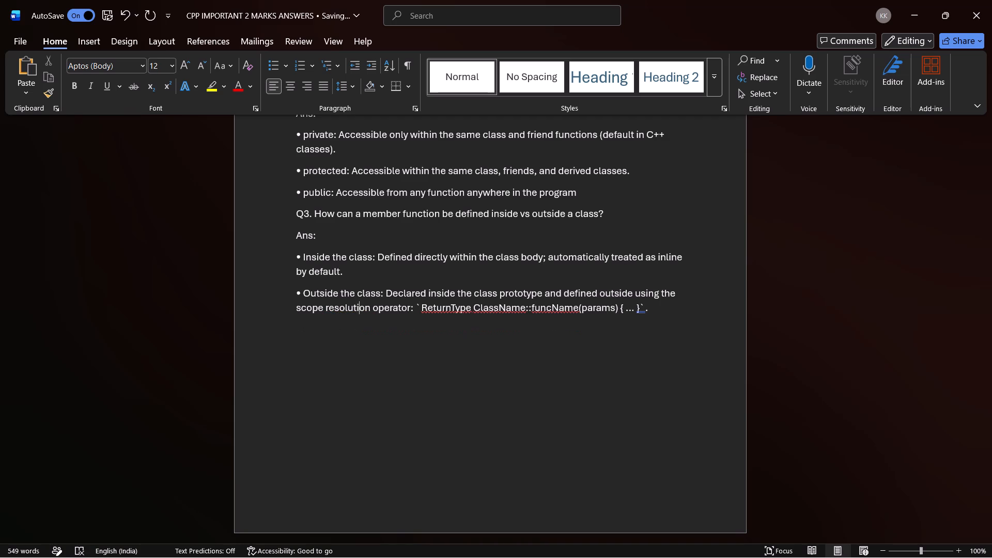
pyautogui.press('Right')
pyautogui.press('Right')
pyautogui.press('Right')
pyautogui.press('Right')
pyautogui.press('Right')
pyautogui.press('Right')
pyautogui.press('Right')
pyautogui.press('Right')
pyautogui.press('Right')
pyautogui.press('Right')
pyautogui.press('Right')
pyautogui.press('Right')
pyautogui.press('Right')
pyautogui.press('Right')
pyautogui.press('Return')
pyautogui.press('Return')
pyautogui.press('Return')
pyautogui.press('Return')
pyautogui.press('Return')
pyautogui.press('Return')
pyautogui.press('Return')
pyautogui.press('Return')
pyautogui.press('Return')
pyautogui.press('Return')
pyautogui.press('Return')
pyautogui.press('Return')
pyautogui.press('Return')
pyautogui.press('Return')
pyautogui.press('Return')
pyautogui.press('Return')
pyautogui.press('Return')
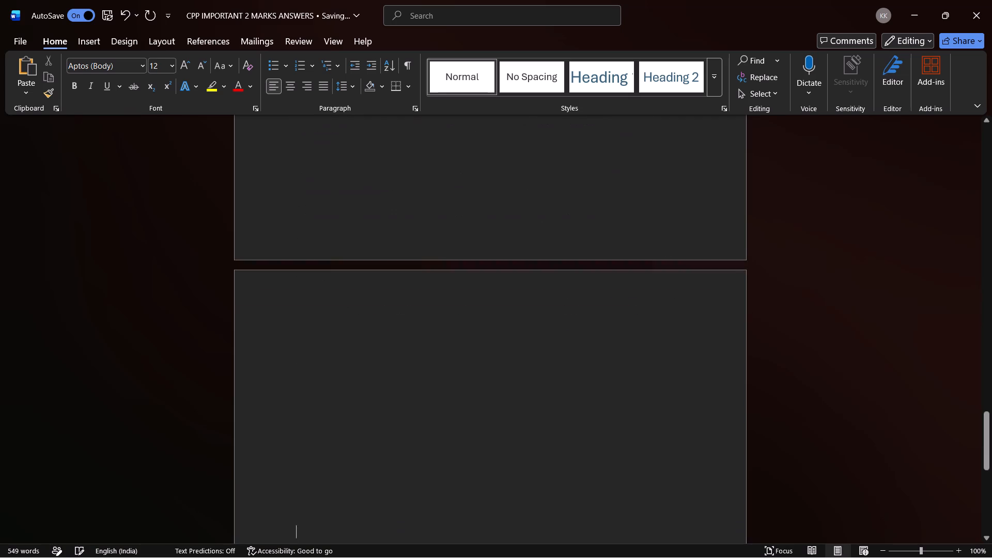
pyautogui.press('BackSpace')
pyautogui.press('BackSpace')
pyautogui.press('BackSpace')
pyautogui.press('BackSpace')
pyautogui.press('BackSpace')
pyautogui.press('BackSpace')
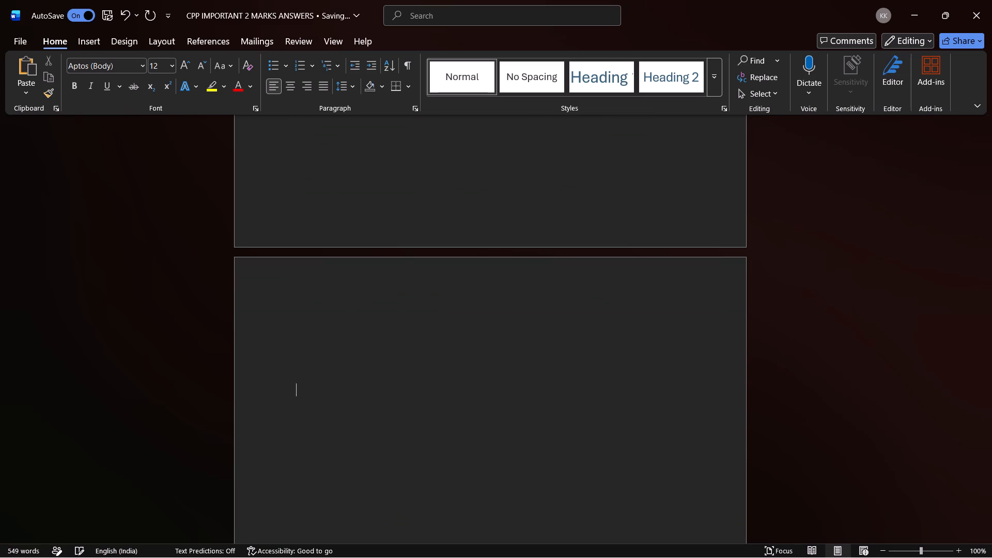
pyautogui.press('BackSpace')
pyautogui.press('BackSpace')
pyautogui.press('BackSpace')
pyautogui.press('BackSpace')
pyautogui.press('Return')
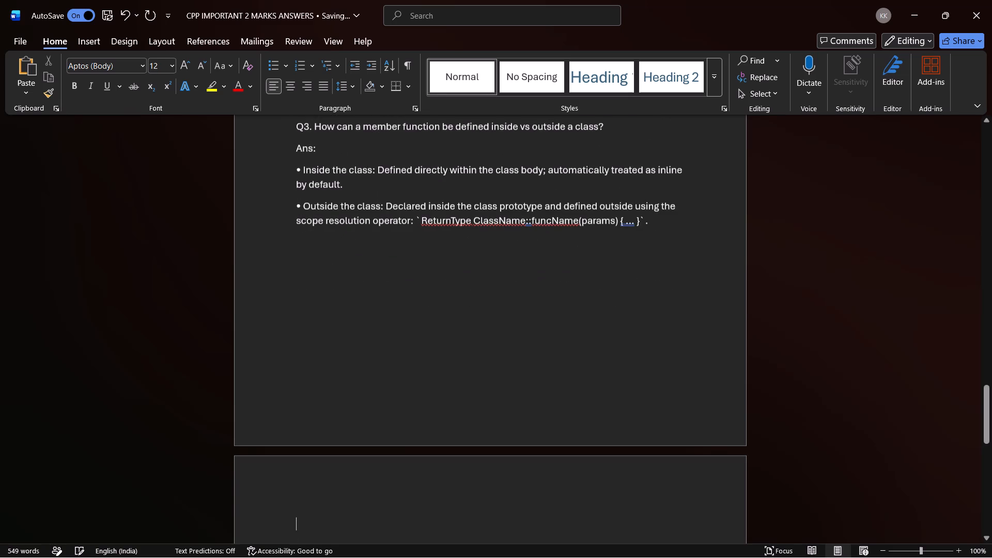
# Paste the copied Q1 text on declaring a class and an object in C++ onto the new page.
pyautogui.hotkey('ctrl', 'v')
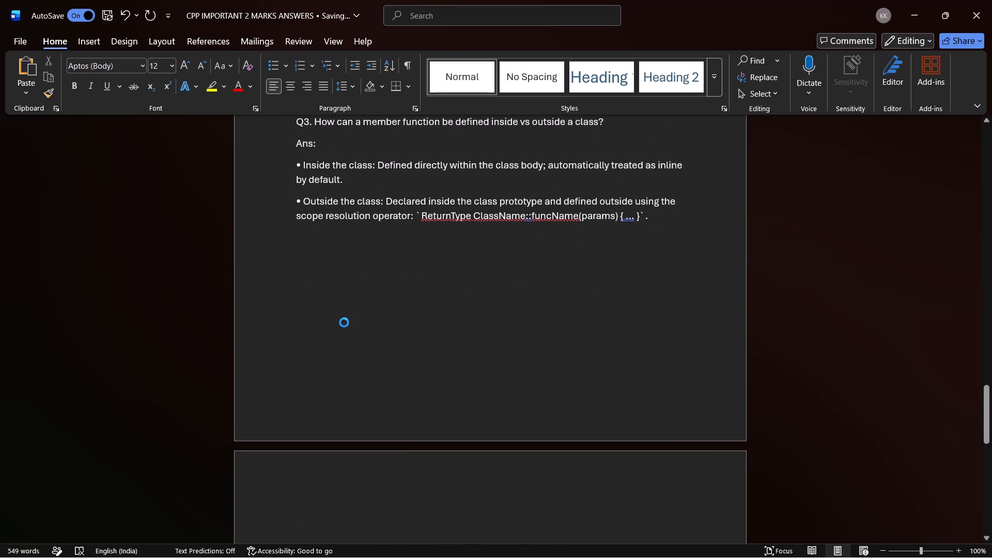
pyautogui.hscroll(1, 447, 456)
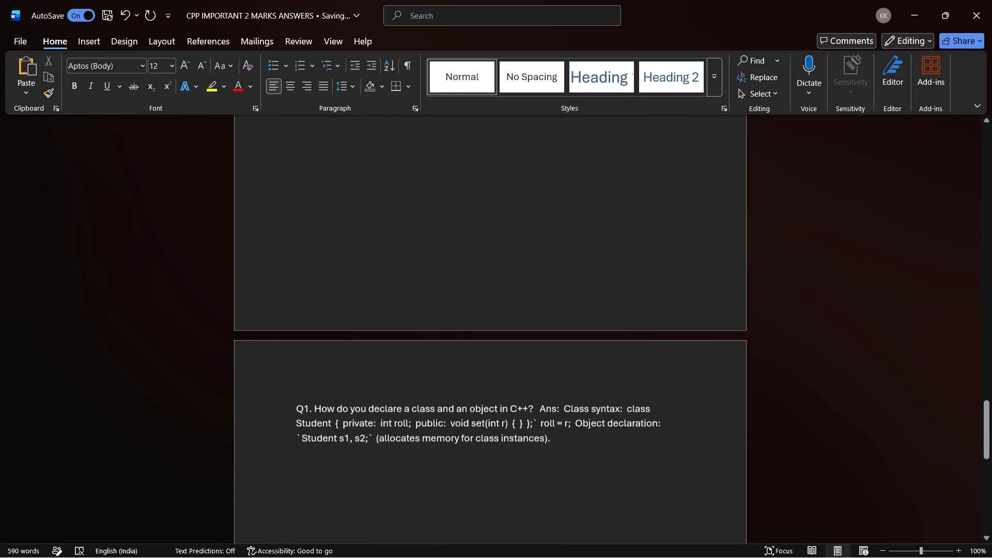
# Put "Ans:" on its own line below the Q1 question, deleting the space in front of it.
pyautogui.click(538, 407)
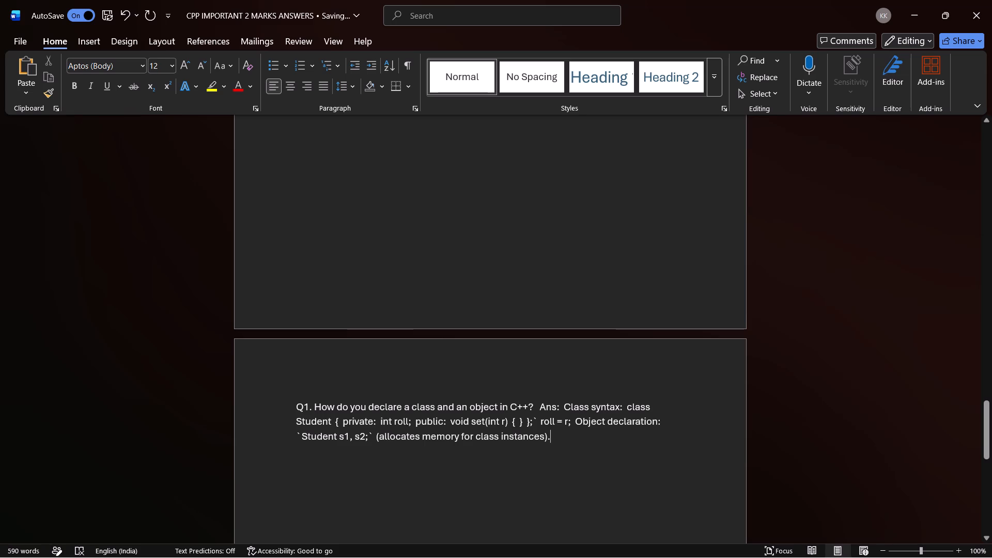
pyautogui.press('Return')
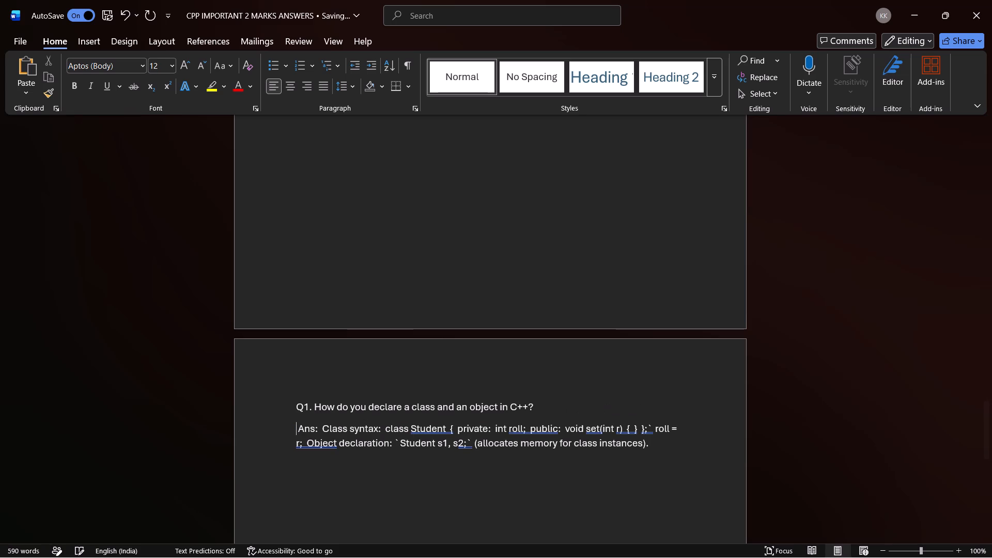
pyautogui.press('Delete')
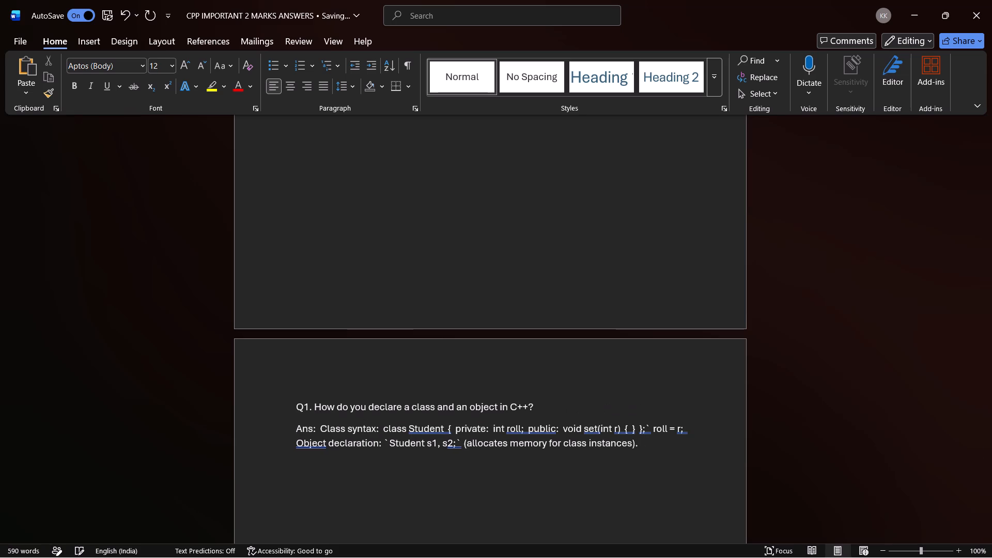
pyautogui.press('Right')
pyautogui.press('Right')
pyautogui.press('Right')
pyautogui.press('Right')
pyautogui.press('Right')
pyautogui.press('Right')
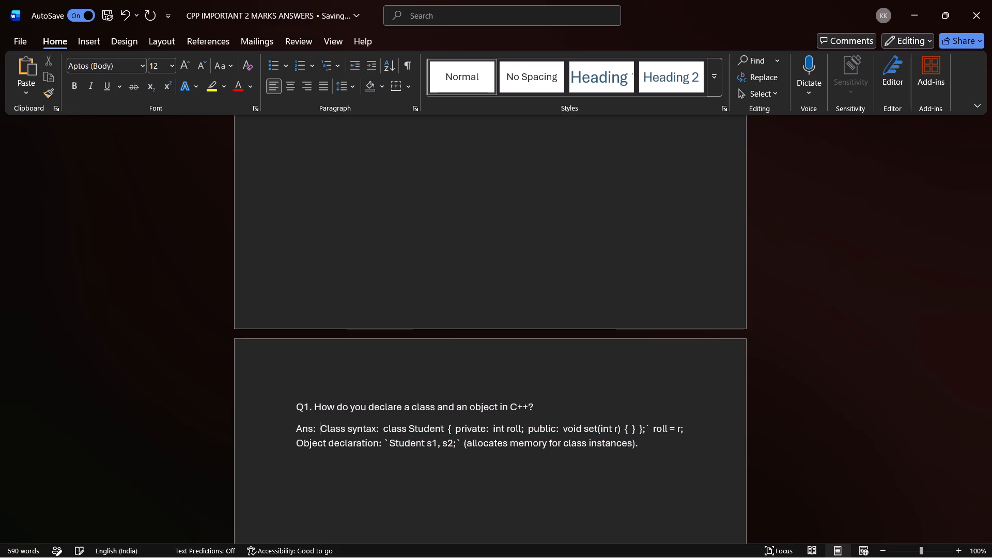
pyautogui.press('Return')
# Break the text after "Class syntax:" so that the class code starts on a new line.
pyautogui.press('Right')
pyautogui.press('Right')
pyautogui.press('Right')
pyautogui.press('Right')
pyautogui.press('Right')
pyautogui.press('Right')
pyautogui.press('Right')
pyautogui.press('Right')
pyautogui.press('Right')
pyautogui.press('Right')
pyautogui.press('Right')
pyautogui.press('Right')
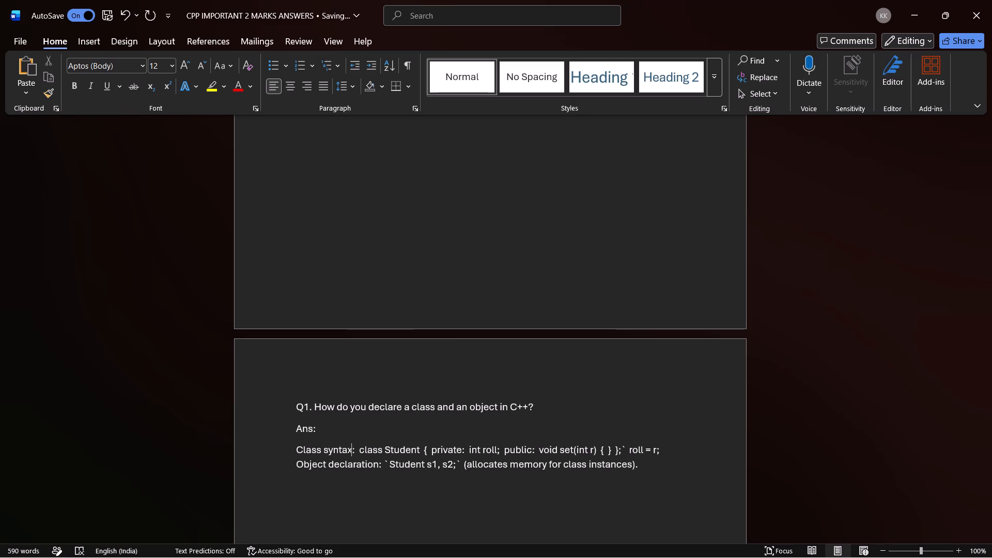
pyautogui.press('Right')
pyautogui.press('Right')
pyautogui.press('Right')
pyautogui.press('Return')
# Put "class Student" on its own line by breaking the text before the opening brace.
pyautogui.press('Right')
pyautogui.press('Right')
pyautogui.press('Right')
pyautogui.press('Right')
pyautogui.press('Right')
pyautogui.press('Right')
pyautogui.press('Right')
pyautogui.press('Right')
pyautogui.press('Right')
pyautogui.press('Right')
pyautogui.press('Right')
pyautogui.press('Right')
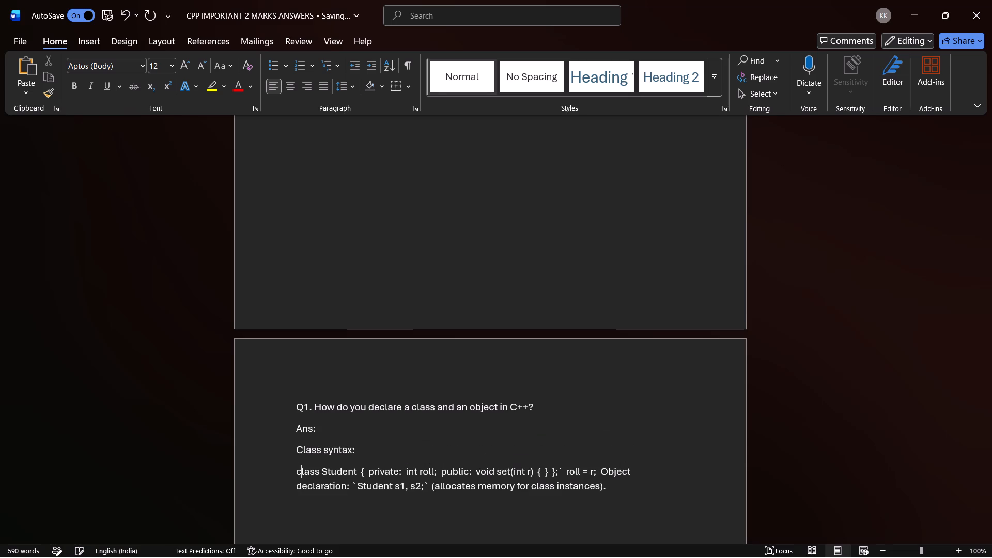
pyautogui.press('Right')
pyautogui.press('Right')
pyautogui.press('Right')
pyautogui.press('Return')
# Put the class's opening brace on its own line, with "private:" starting the line below.
pyautogui.press('Right')
pyautogui.press('Right')
pyautogui.press('Right')
pyautogui.press('Right')
pyautogui.press('Right')
pyautogui.press('Right')
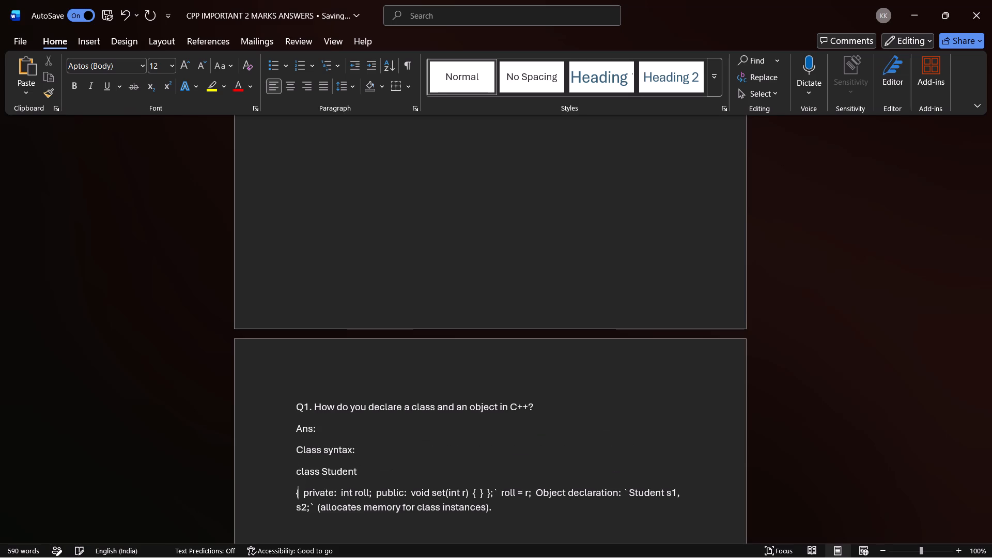
pyautogui.press('Left')
pyautogui.press('Left')
pyautogui.press('Left')
pyautogui.press('Return')
# Put 'private: int roll;' on its own line, with 'public:' starting the line below and the extra space in front of it deleted.
pyautogui.press('Right')
pyautogui.press('Right')
pyautogui.press('Right')
pyautogui.press('Right')
pyautogui.press('Right')
pyautogui.press('Right')
pyautogui.press('Right')
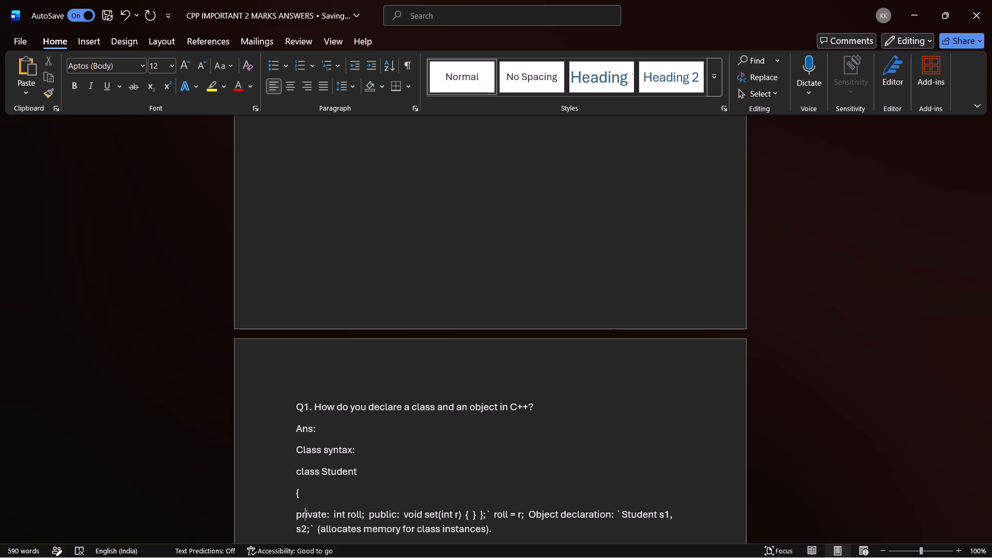
pyautogui.press('Right')
pyautogui.press('Right')
pyautogui.press('Right')
pyautogui.press('Right')
pyautogui.press('Right')
pyautogui.press('Right')
pyautogui.press('Right')
pyautogui.press('Right')
pyautogui.press('Right')
pyautogui.press('Right')
pyautogui.press('Right')
pyautogui.press('Right')
pyautogui.press('Return')
pyautogui.press('Right')
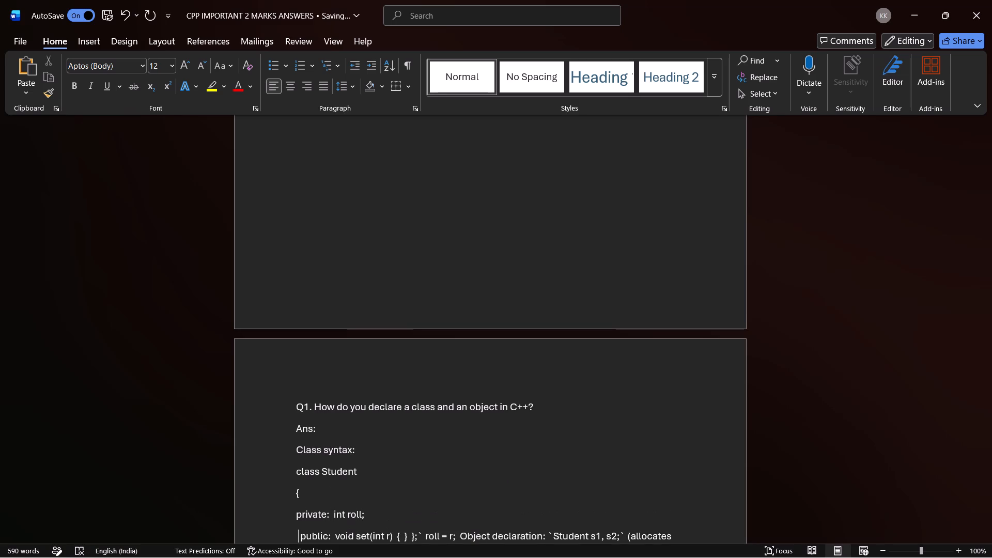
pyautogui.press('BackSpace')
pyautogui.press('BackSpace')
pyautogui.press('Right')
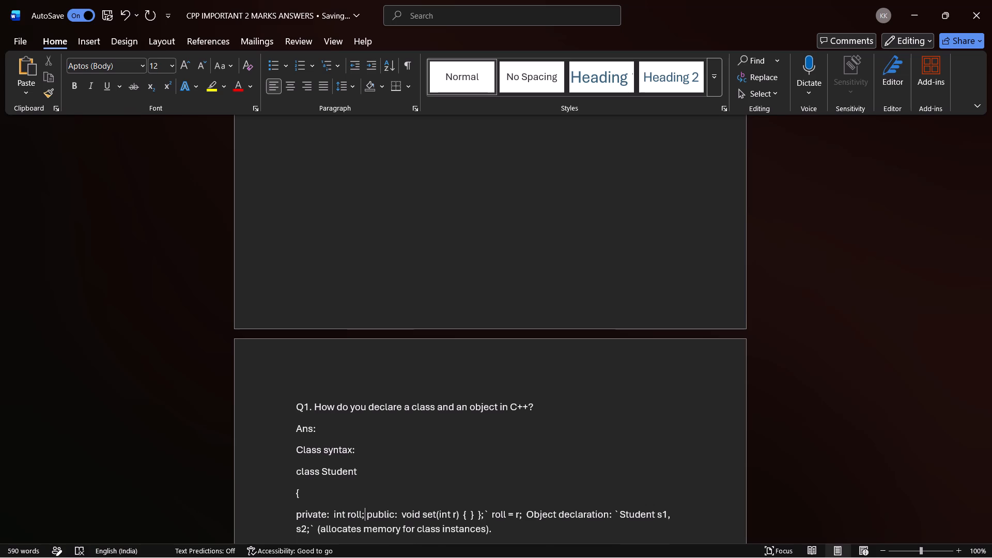
pyautogui.press('Return')
# Put 'public: void set(int r)' on its own line by breaking the text after the closing parenthesis, before the opening brace.
pyautogui.press('Right')
pyautogui.press('Right')
pyautogui.press('Right')
pyautogui.press('Right')
pyautogui.press('Right')
pyautogui.press('Right')
pyautogui.press('Right')
pyautogui.press('Right')
pyautogui.press('Right')
pyautogui.press('Right')
pyautogui.press('Right')
pyautogui.press('Right')
pyautogui.press('Right')
pyautogui.press('Right')
pyautogui.press('Right')
pyautogui.press('Right')
pyautogui.press('Right')
pyautogui.press('Right')
pyautogui.press('Right')
pyautogui.press('Right')
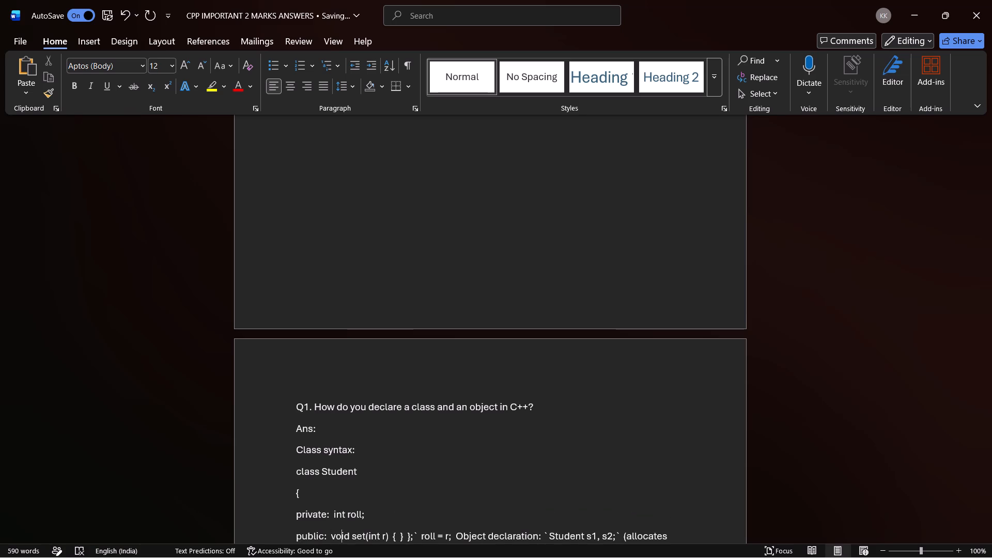
pyautogui.press('Right')
pyautogui.press('Right')
pyautogui.press('Right')
pyautogui.press('Return')
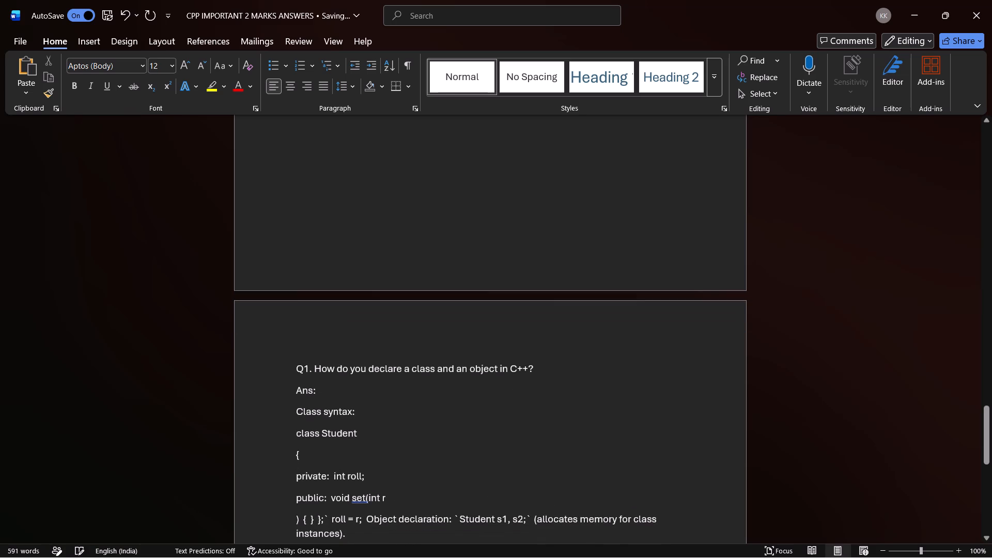
pyautogui.press('BackSpace')
pyautogui.press('Down')
pyautogui.press('Down')
pyautogui.press('Down')
pyautogui.press('Down')
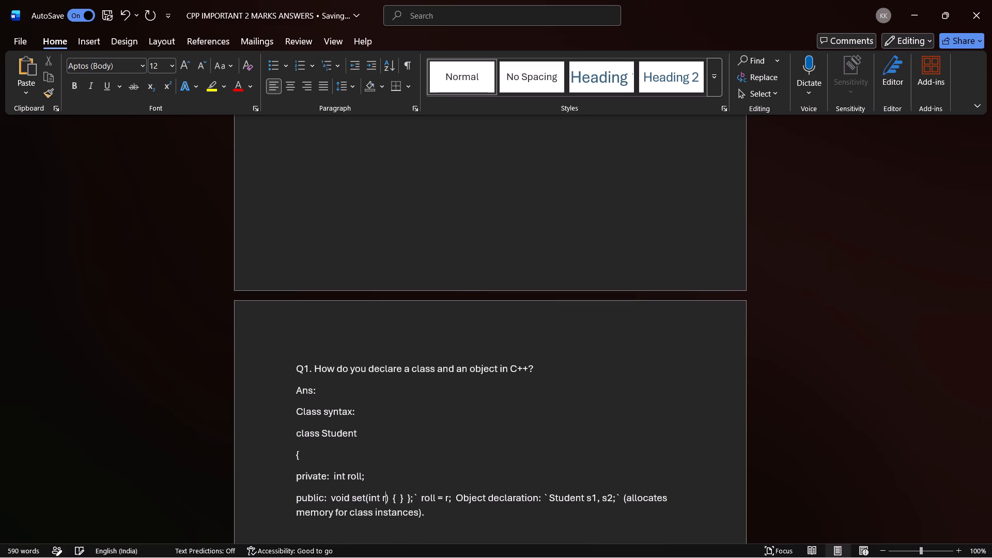
pyautogui.press('Up')
pyautogui.press('Right')
pyautogui.press('Right')
pyautogui.press('Right')
pyautogui.press('Left')
pyautogui.press('Return')
# Delete the stray backtick after the class's closing brace and semicolon and break the text there so that 'roll = r;' starts a new line.
pyautogui.press('Right')
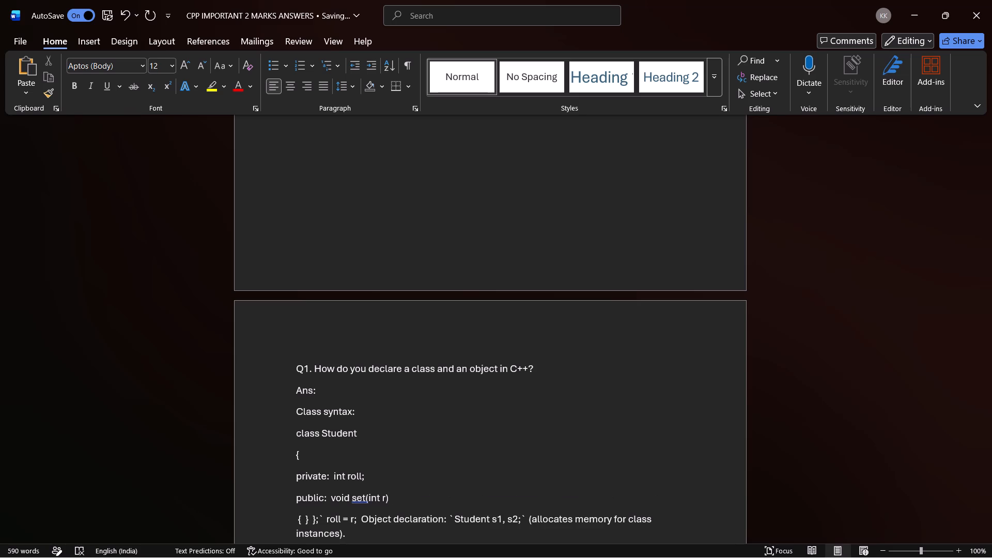
pyautogui.press('Right')
pyautogui.press('Right')
pyautogui.press('Right')
pyautogui.press('Right')
pyautogui.press('Right')
pyautogui.press('Right')
pyautogui.press('Right')
pyautogui.press('Right')
pyautogui.press('Delete')
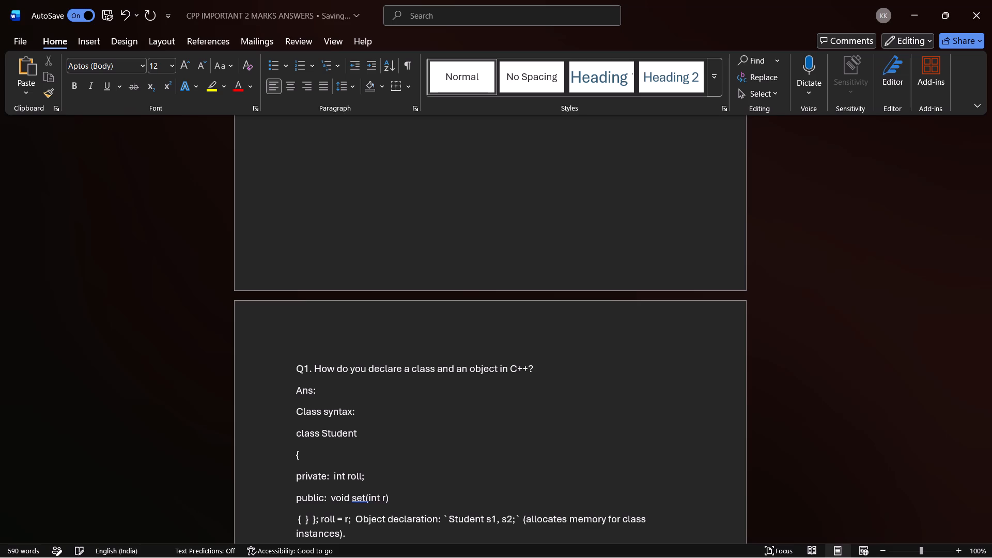
pyautogui.press('Return')
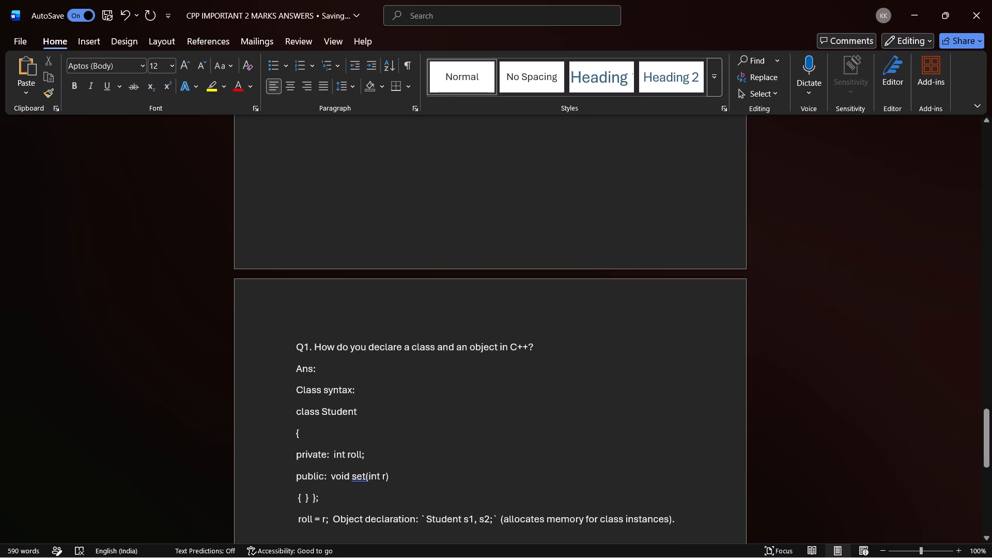
# Put 'roll = r;' on its own line by breaking the text before 'Object declaration:'.
pyautogui.press('Right')
pyautogui.press('Right')
pyautogui.press('Right')
pyautogui.press('Right')
pyautogui.press('Right')
pyautogui.press('Right')
pyautogui.press('Right')
pyautogui.press('Right')
pyautogui.press('Right')
pyautogui.press('Right')
pyautogui.press('Return')
# Place the text cursor at the end of the 'Object declaration:' label, ahead of the Student s1, s2 code.
pyautogui.press('Right')
pyautogui.press('Right')
pyautogui.press('Right')
pyautogui.press('Right')
pyautogui.press('Right')
pyautogui.press('Right')
pyautogui.press('Right')
pyautogui.press('Right')
pyautogui.press('Right')
pyautogui.press('Right')
pyautogui.press('Right')
pyautogui.press('Right')
pyautogui.press('Right')
pyautogui.press('Right')
pyautogui.press('Right')
pyautogui.press('Right')
pyautogui.press('Right')
pyautogui.press('Right')
pyautogui.press('Right')
pyautogui.press('Right')
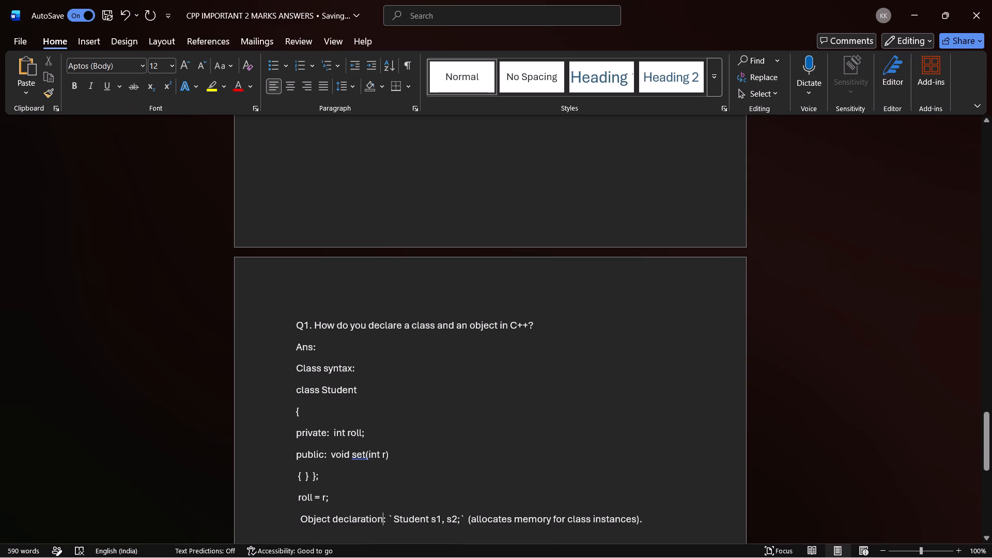
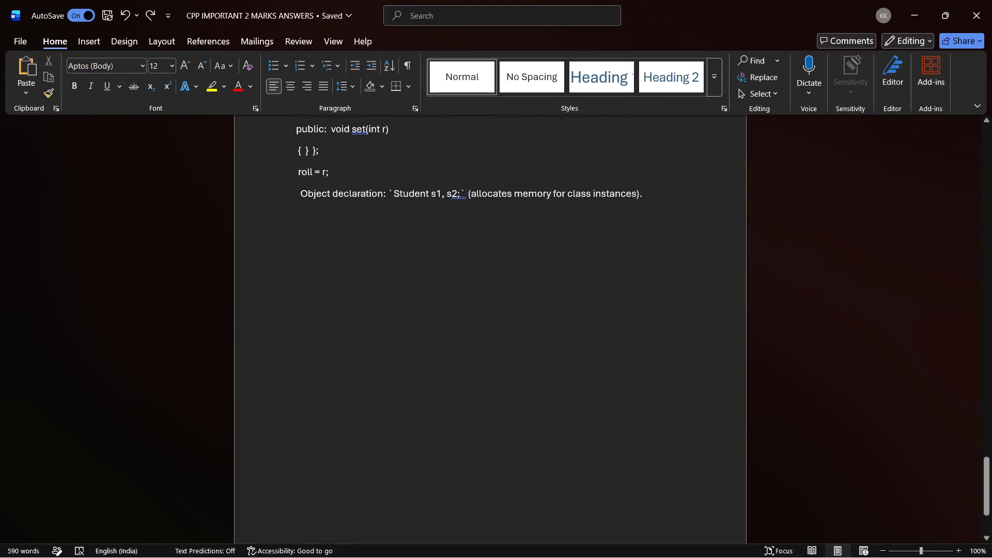
# Paste the Q2 question and answer on private, protected and public access specifiers below the object declaration line, leaving one blank line between.
pyautogui.press('Down')
pyautogui.press('Down')
pyautogui.press('Right')
pyautogui.press('Right')
pyautogui.press('Right')
pyautogui.press('Right')
pyautogui.press('Right')
pyautogui.press('Right')
pyautogui.press('Right')
pyautogui.press('Right')
pyautogui.press('Right')
pyautogui.press('Right')
pyautogui.press('Right')
pyautogui.press('Right')
pyautogui.press('Right')
pyautogui.press('Right')
pyautogui.press('Right')
pyautogui.press('Right')
pyautogui.press('Right')
pyautogui.press('Right')
pyautogui.press('Right')
pyautogui.press('Right')
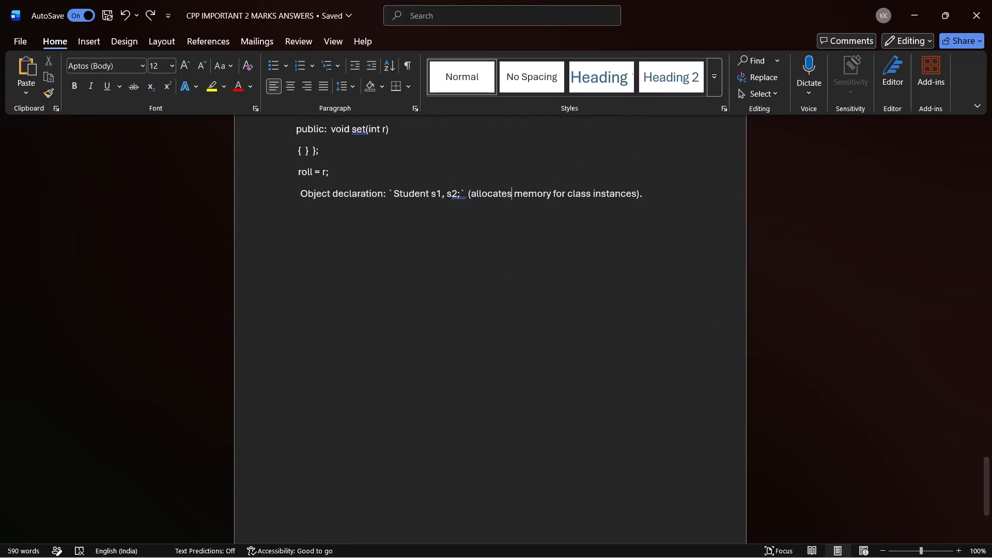
pyautogui.press('Right')
pyautogui.press('Right')
pyautogui.press('Right')
pyautogui.press('Right')
pyautogui.press('Right')
pyautogui.press('Right')
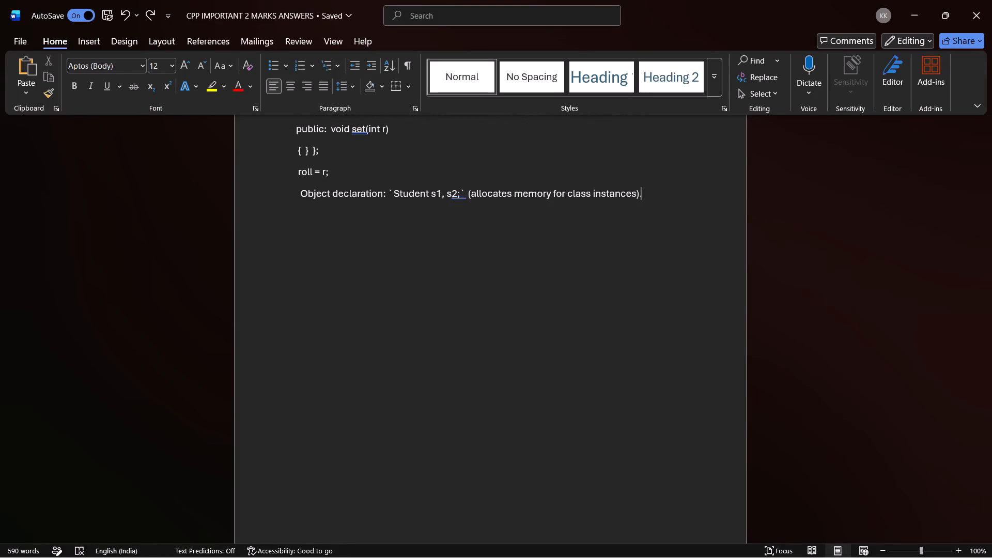
pyautogui.press('Return')
pyautogui.press('Return')
pyautogui.hotkey('ctrl', 'v')
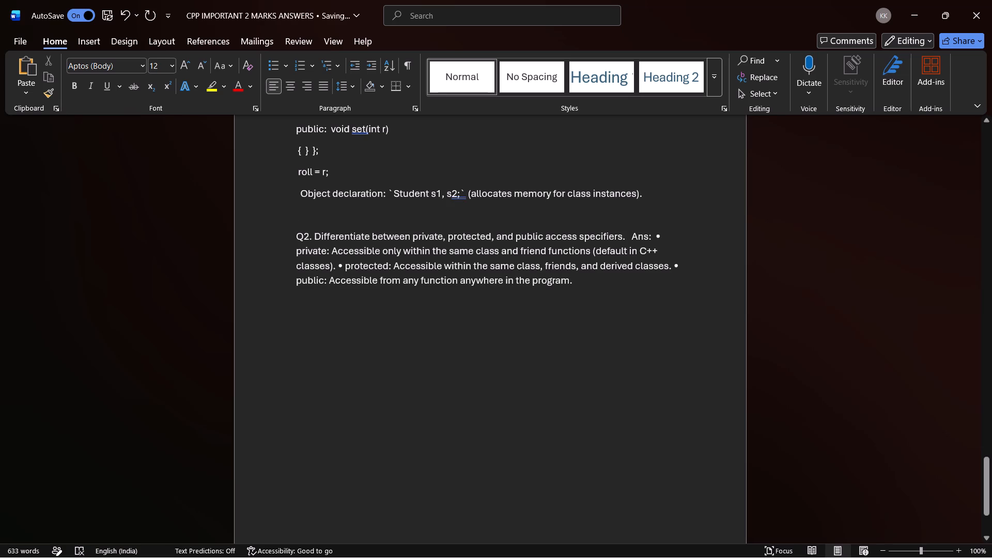
# Put the 'Ans:' label of Q2 on its own line by breaking the text before it and before the private bullet.
pyautogui.click(632, 236)
pyautogui.press('Return')
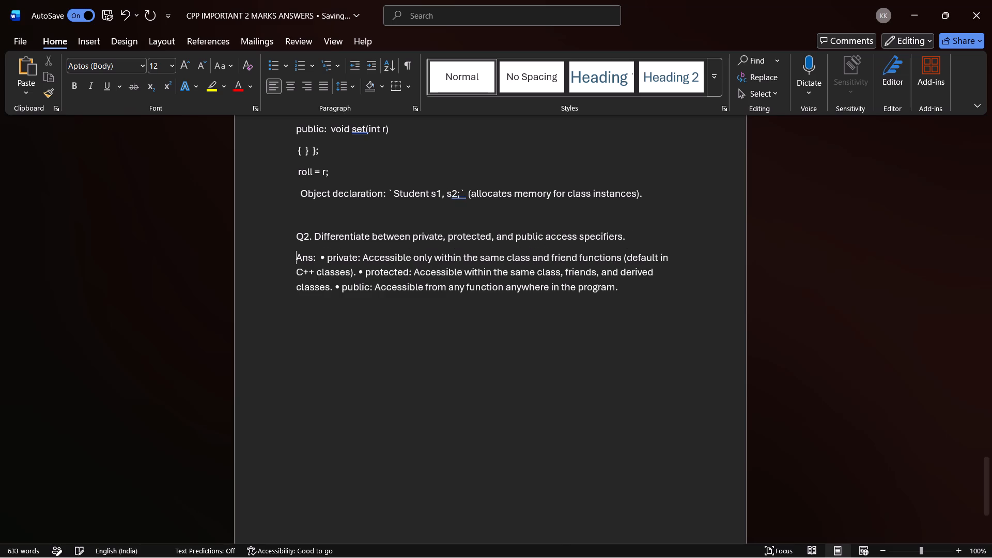
pyautogui.press('Right')
pyautogui.press('Right')
pyautogui.press('Right')
pyautogui.press('Right')
pyautogui.press('Right')
pyautogui.press('Right')
pyautogui.press('Return')
# Start the protected bullet on a new line by breaking the text after '(default in C++ classes).'.
pyautogui.press('Right')
pyautogui.press('Right')
pyautogui.press('Right')
pyautogui.press('Right')
pyautogui.press('Right')
pyautogui.press('Right')
pyautogui.press('Right')
pyautogui.press('Right')
pyautogui.press('Right')
pyautogui.press('Right')
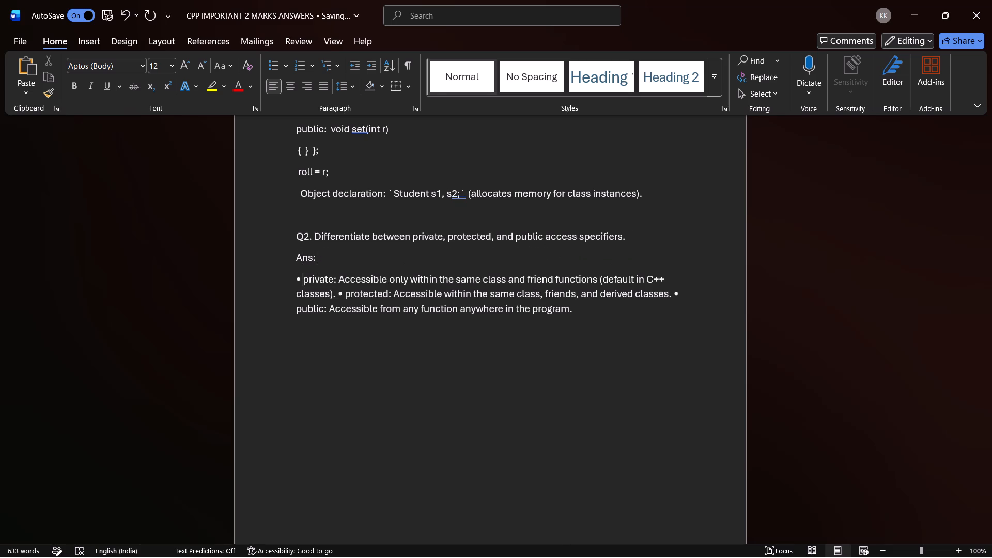
pyautogui.press('Right')
pyautogui.press('Right')
pyautogui.press('Right')
pyautogui.press('Right')
pyautogui.press('Right')
pyautogui.press('Right')
pyautogui.press('Right')
pyautogui.press('Right')
pyautogui.press('Right')
pyautogui.press('Right')
pyautogui.press('Right')
pyautogui.press('Right')
pyautogui.press('Right')
pyautogui.press('Right')
pyautogui.press('Right')
pyautogui.press('Right')
pyautogui.press('Right')
pyautogui.press('Right')
pyautogui.press('Right')
pyautogui.press('Right')
pyautogui.press('Right')
pyautogui.press('Right')
pyautogui.press('Right')
pyautogui.press('Right')
pyautogui.press('Right')
pyautogui.press('Right')
pyautogui.press('Right')
pyautogui.press('Right')
pyautogui.press('Right')
pyautogui.press('Right')
pyautogui.press('Right')
pyautogui.press('Right')
pyautogui.press('Right')
pyautogui.press('Right')
pyautogui.press('Right')
pyautogui.press('Right')
pyautogui.press('Right')
pyautogui.press('Right')
pyautogui.press('Right')
pyautogui.press('Right')
pyautogui.press('Right')
pyautogui.press('Right')
pyautogui.press('Right')
pyautogui.press('Right')
pyautogui.press('Right')
pyautogui.press('Right')
pyautogui.press('Right')
pyautogui.press('Right')
pyautogui.press('Right')
pyautogui.press('Right')
pyautogui.press('Right')
pyautogui.press('Right')
pyautogui.press('Right')
pyautogui.press('Right')
pyautogui.press('Right')
pyautogui.press('Right')
pyautogui.press('Right')
pyautogui.press('Right')
pyautogui.press('Right')
pyautogui.press('Right')
pyautogui.press('Right')
pyautogui.press('Right')
pyautogui.press('Right')
pyautogui.press('Right')
pyautogui.press('Right')
pyautogui.press('Right')
pyautogui.press('Right')
pyautogui.press('Right')
pyautogui.press('Right')
pyautogui.press('Right')
pyautogui.press('Right')
pyautogui.press('Right')
pyautogui.press('Right')
pyautogui.press('Right')
pyautogui.press('Right')
pyautogui.press('Right')
pyautogui.press('Right')
pyautogui.press('Right')
pyautogui.press('Left')
pyautogui.press('Left')
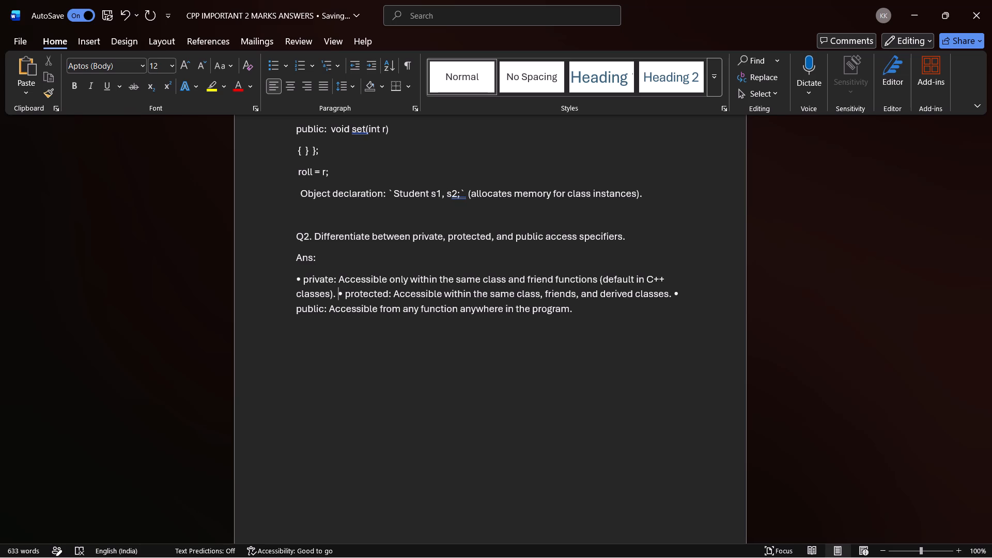
pyautogui.press('Return')
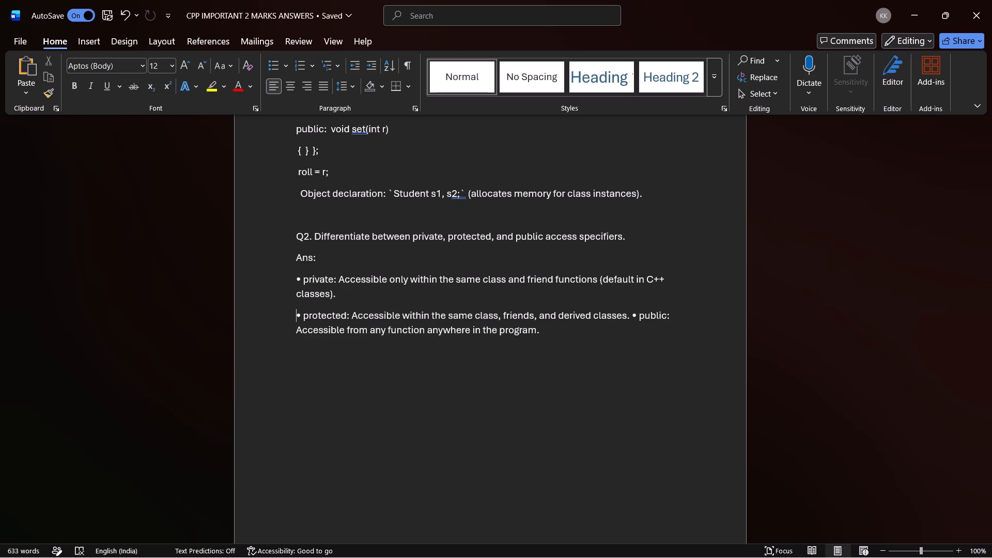
# Start the public bullet of Q2 on a new line by breaking the text after 'friends, and derived classes.'.
pyautogui.press('Right')
pyautogui.press('Right')
pyautogui.press('Right')
pyautogui.press('Right')
pyautogui.press('Right')
pyautogui.press('Right')
pyautogui.press('Right')
pyautogui.press('Right')
pyautogui.press('Right')
pyautogui.press('Right')
pyautogui.press('Right')
pyautogui.press('Right')
pyautogui.press('Right')
pyautogui.press('Right')
pyautogui.press('Right')
pyautogui.press('Right')
pyautogui.press('Right')
pyautogui.press('Right')
pyautogui.press('Right')
pyautogui.press('Right')
pyautogui.press('Right')
pyautogui.press('Right')
pyautogui.press('Right')
pyautogui.press('Right')
pyautogui.press('Right')
pyautogui.press('Right')
pyautogui.press('Right')
pyautogui.press('Right')
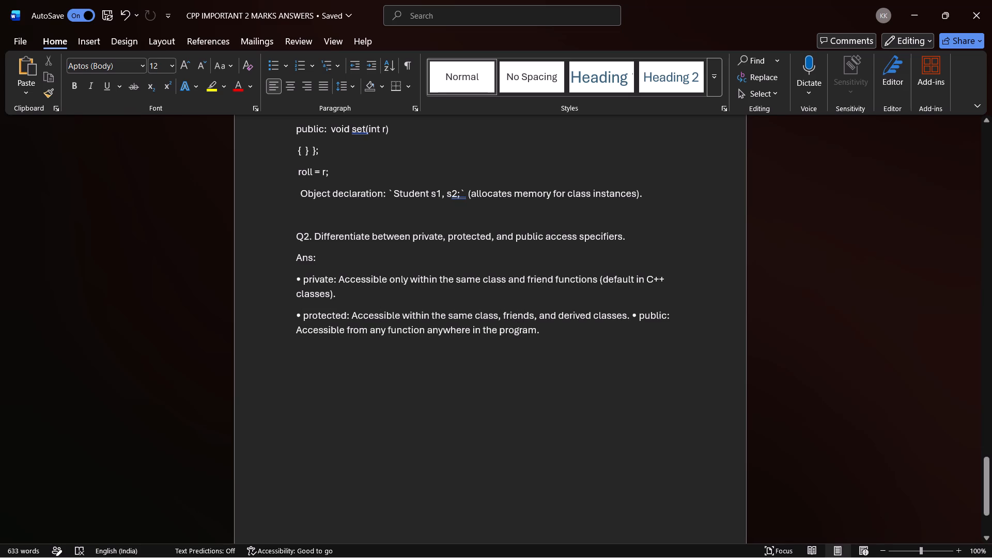
pyautogui.press('Right')
pyautogui.press('Right')
pyautogui.press('Right')
pyautogui.press('Right')
pyautogui.press('Right')
pyautogui.press('Right')
pyautogui.press('Right')
pyautogui.press('Right')
pyautogui.press('Right')
pyautogui.press('Right')
pyautogui.press('Right')
pyautogui.press('Right')
pyautogui.press('Right')
pyautogui.press('Right')
pyautogui.press('Right')
pyautogui.press('Right')
pyautogui.press('Right')
pyautogui.press('Right')
pyautogui.press('Right')
pyautogui.press('Right')
pyautogui.press('Right')
pyautogui.press('Right')
pyautogui.press('Right')
pyautogui.press('Right')
pyautogui.press('Right')
pyautogui.press('Return')
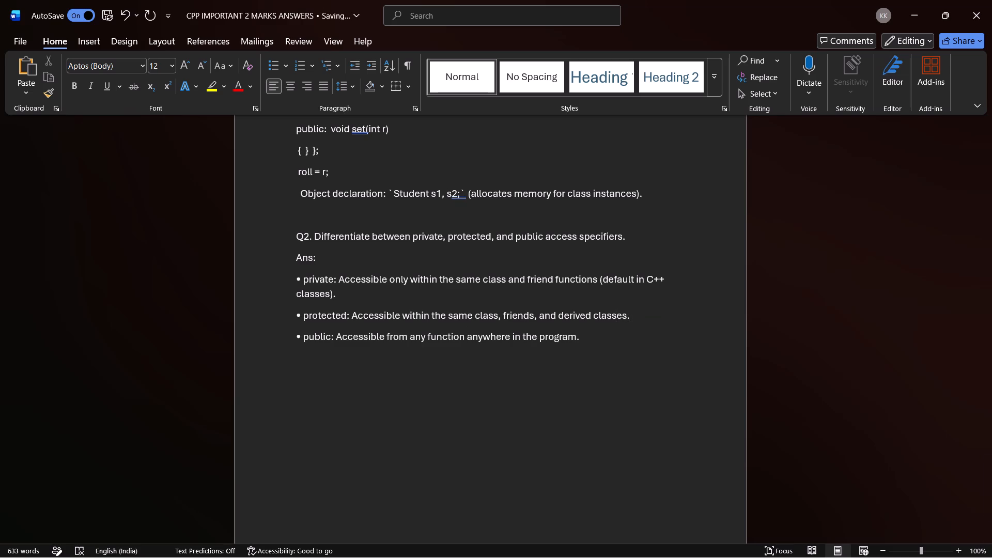
pyautogui.press('a')
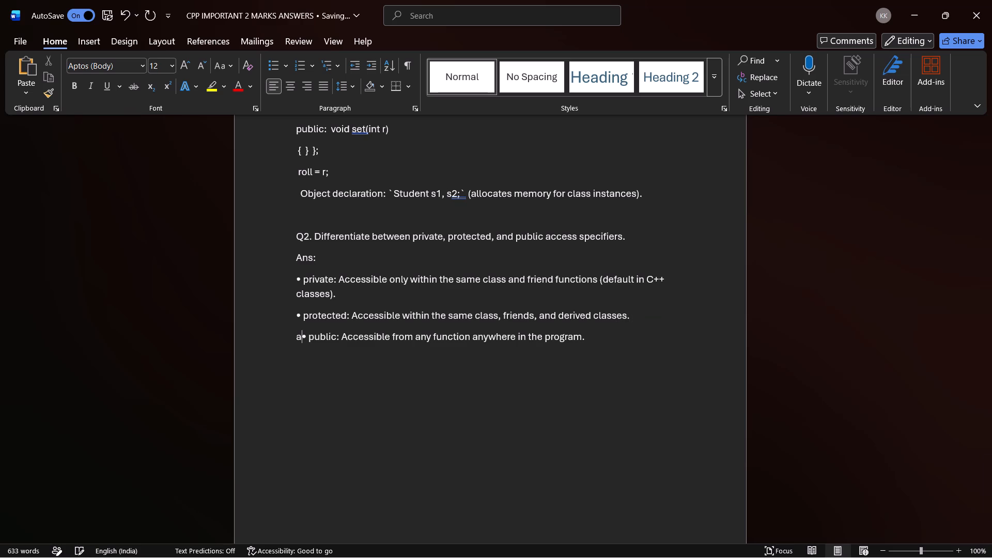
pyautogui.press('BackSpace')
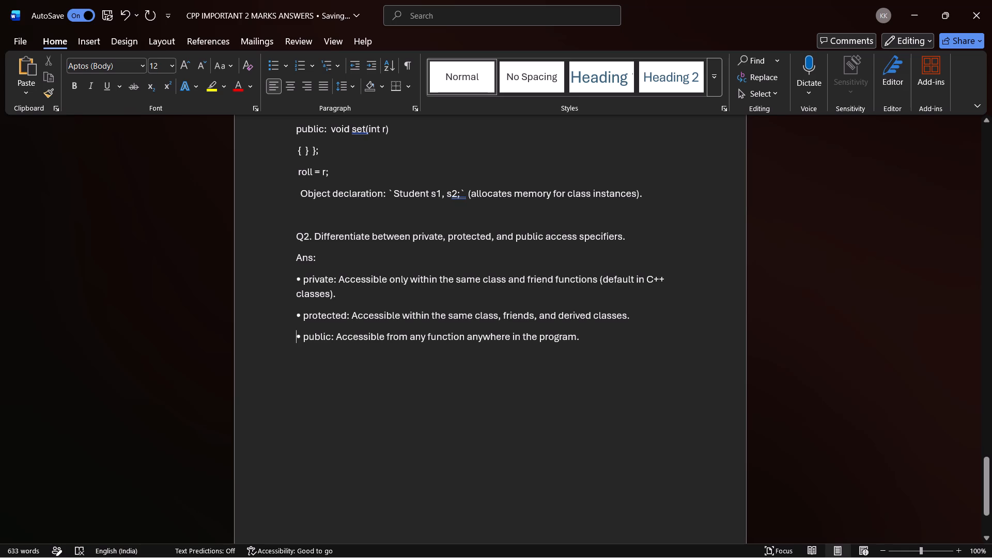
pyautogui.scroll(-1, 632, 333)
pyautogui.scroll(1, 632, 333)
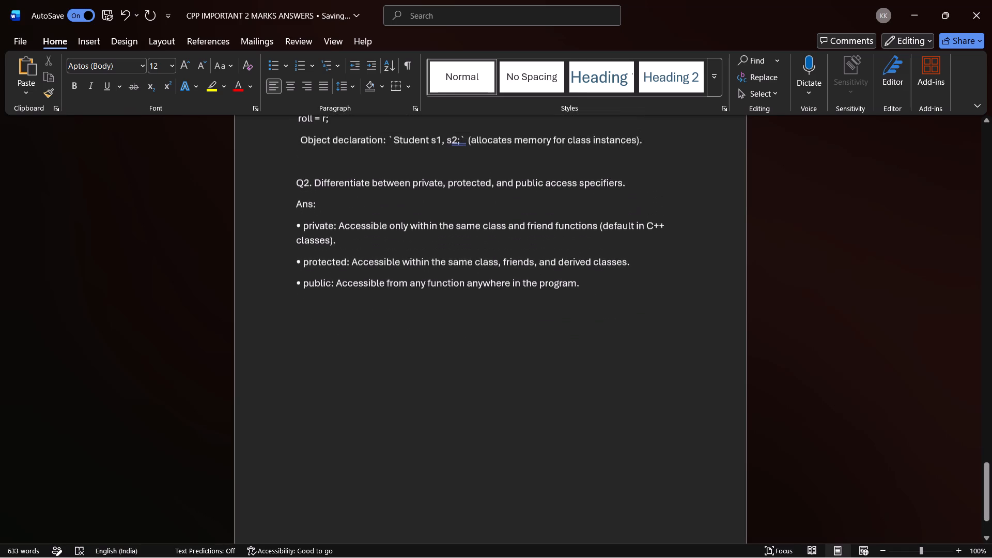
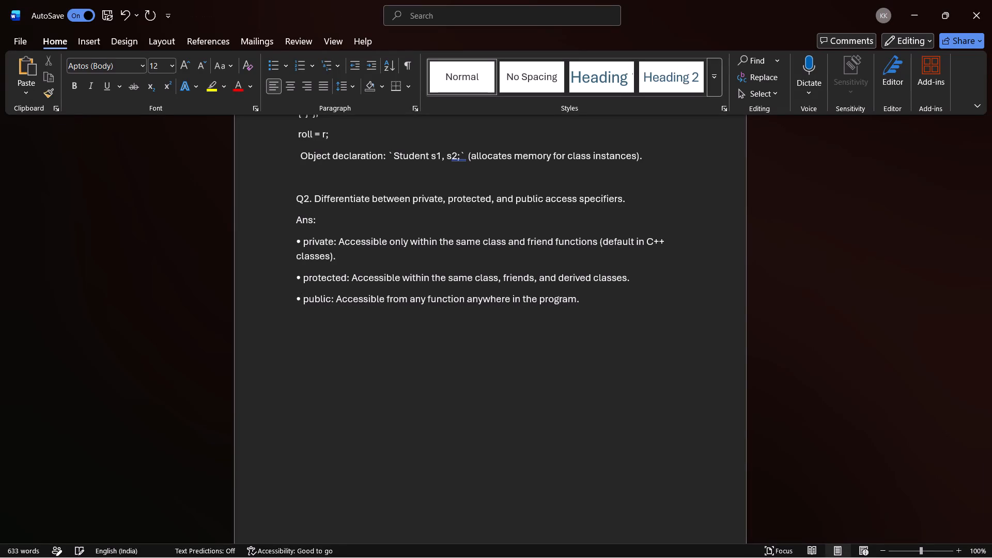
# Paste the Q3 question and answer on defining member functions inside vs outside a class below the Q2 answer.
pyautogui.hotkey('ctrl', 'v')
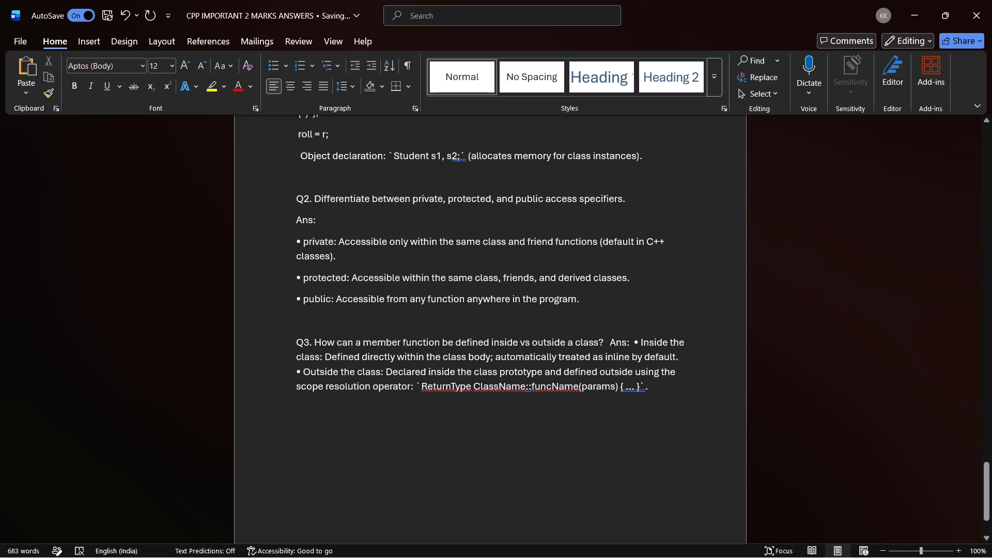
# Put the 'Ans:' label of Q3 on its own line and remove the leading space before the 'Inside the class' bullet.
pyautogui.click(609, 344)
pyautogui.press('Return')
pyautogui.press('Right')
pyautogui.press('Right')
pyautogui.press('Right')
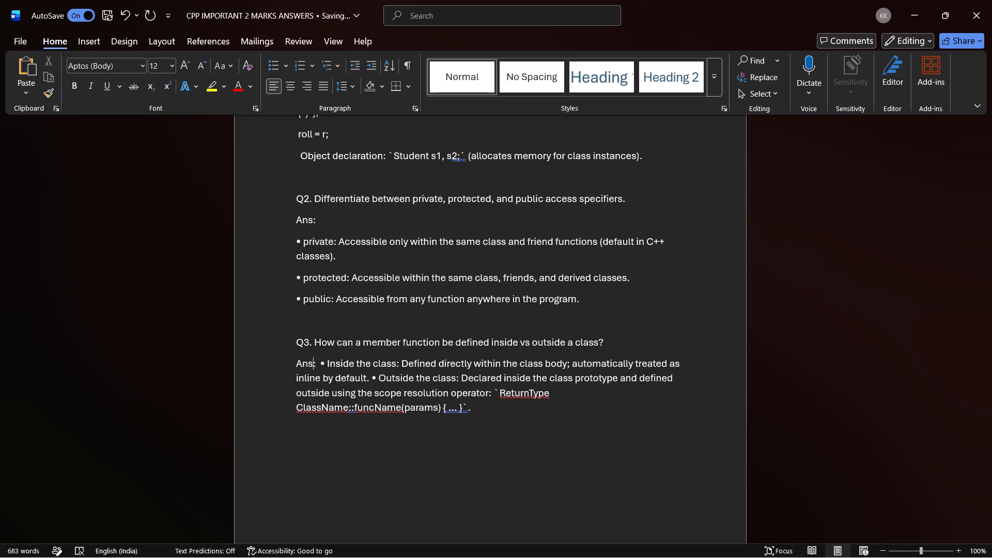
pyautogui.press('Right')
pyautogui.press('Right')
pyautogui.press('Return')
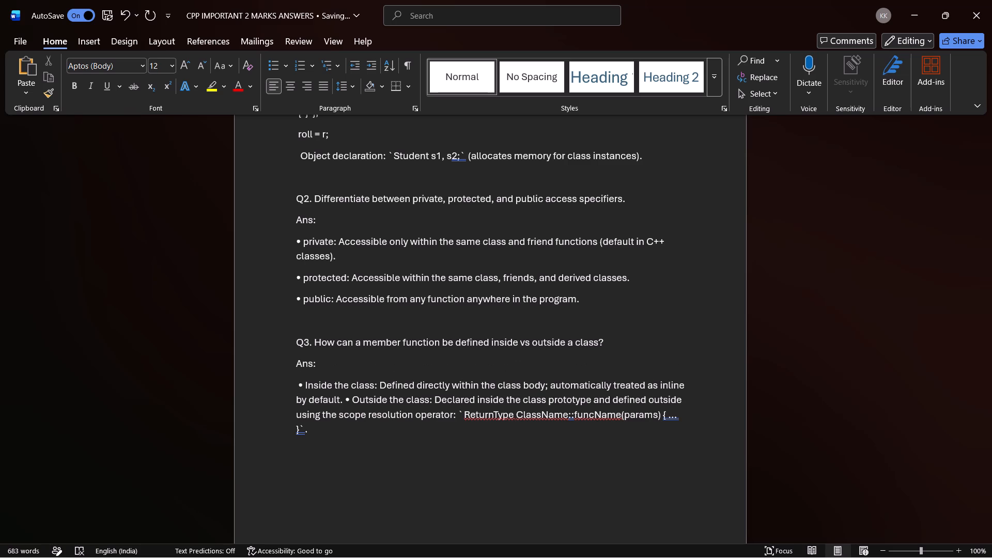
pyautogui.press('Delete')
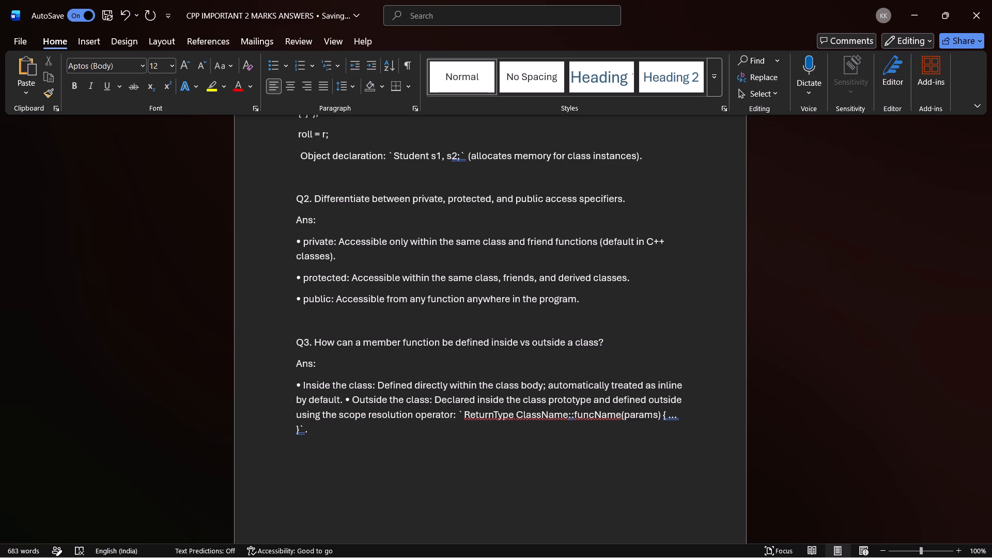
# Break the 'Inside the class' bullet of Q3 after 'class body;' so 'automatically treated as inline by default.' starts a new line.
pyautogui.press('Right')
pyautogui.press('Right')
pyautogui.press('Right')
pyautogui.press('Right')
pyautogui.press('Right')
pyautogui.press('Right')
pyautogui.press('Right')
pyautogui.press('Right')
pyautogui.press('Right')
pyautogui.press('Right')
pyautogui.press('Right')
pyautogui.press('Right')
pyautogui.press('Right')
pyautogui.press('Right')
pyautogui.press('Right')
pyautogui.press('Right')
pyautogui.press('Right')
pyautogui.press('Right')
pyautogui.press('Right')
pyautogui.press('Right')
pyautogui.press('Right')
pyautogui.press('Right')
pyautogui.press('Right')
pyautogui.press('Right')
pyautogui.press('Right')
pyautogui.press('Right')
pyautogui.press('Right')
pyautogui.press('Right')
pyautogui.press('Right')
pyautogui.press('Right')
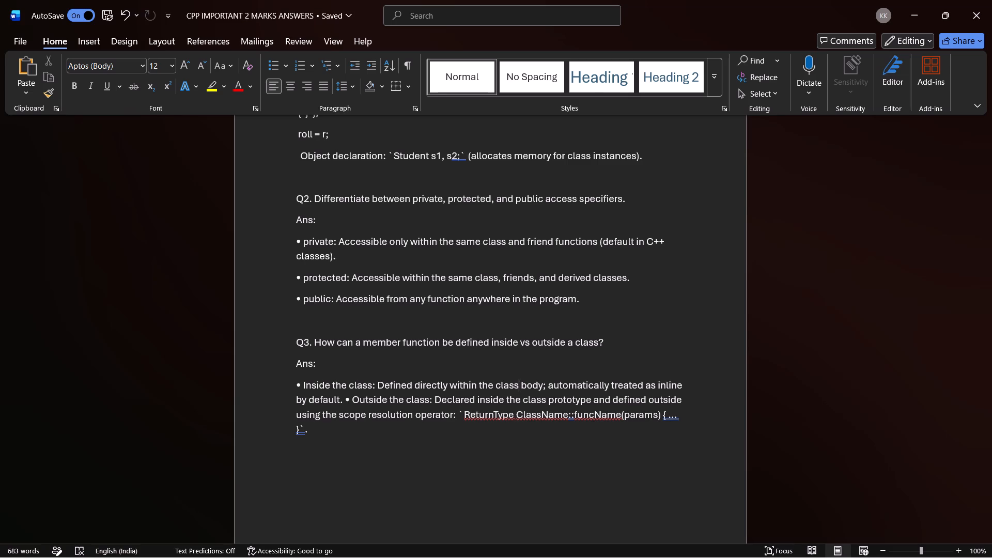
pyautogui.press('Right')
pyautogui.press('Right')
pyautogui.press('Right')
pyautogui.press('Right')
pyautogui.press('Right')
pyautogui.press('Right')
pyautogui.press('Return')
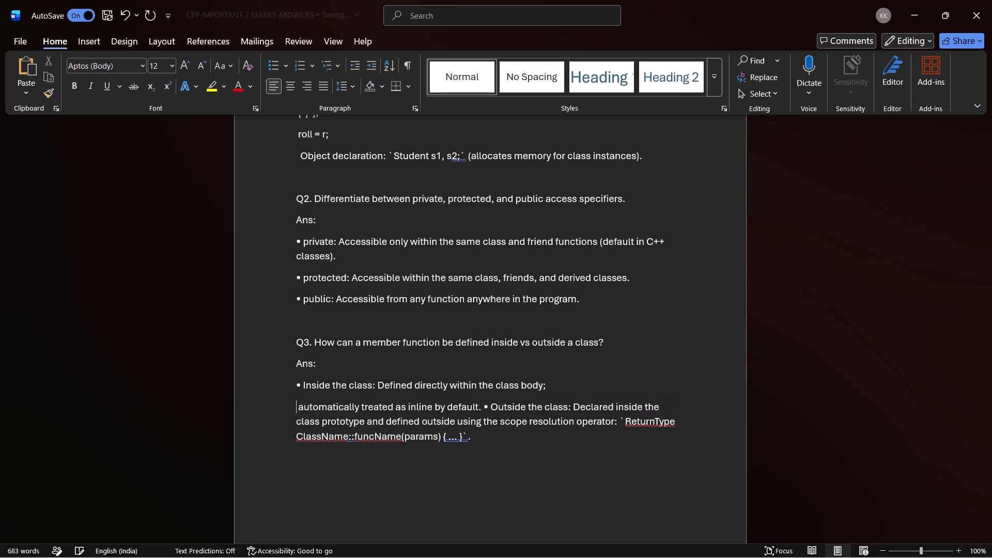
# Start the 'Outside the class' bullet of Q3 on a new line by breaking the text after 'inline by default.'.
pyautogui.press('Right')
pyautogui.press('Right')
pyautogui.press('Right')
pyautogui.press('Right')
pyautogui.press('Right')
pyautogui.press('Right')
pyautogui.press('Right')
pyautogui.press('Right')
pyautogui.press('Right')
pyautogui.press('Right')
pyautogui.press('Right')
pyautogui.press('Right')
pyautogui.press('Right')
pyautogui.press('Right')
pyautogui.press('Right')
pyautogui.press('Right')
pyautogui.press('Right')
pyautogui.press('Right')
pyautogui.press('Right')
pyautogui.press('Right')
pyautogui.press('Right')
pyautogui.press('Right')
pyautogui.press('Right')
pyautogui.press('Right')
pyautogui.press('Right')
pyautogui.press('Right')
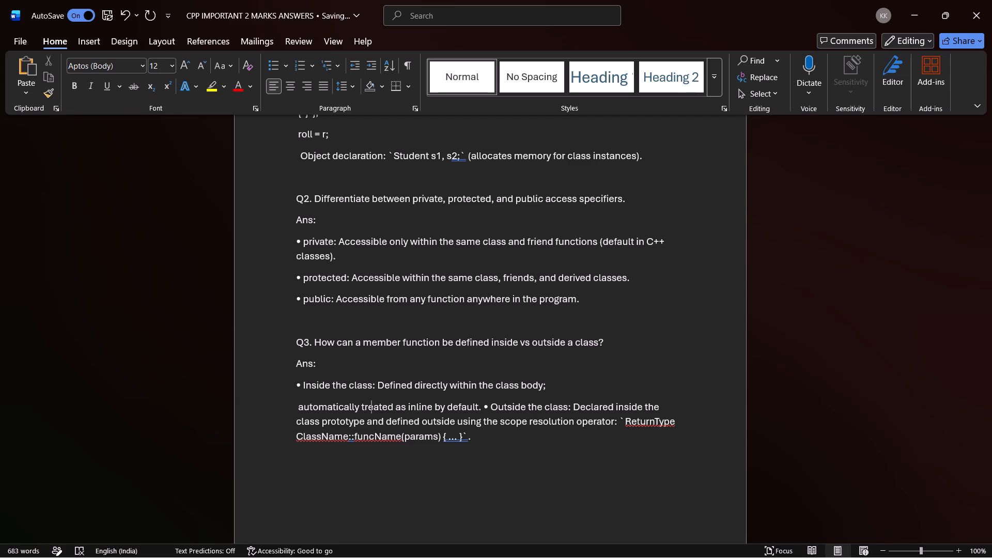
pyautogui.press('Right')
pyautogui.press('Right')
pyautogui.press('Right')
pyautogui.press('Right')
pyautogui.press('Right')
pyautogui.press('Right')
pyautogui.press('Right')
pyautogui.press('Right')
pyautogui.press('Right')
pyautogui.press('Right')
pyautogui.press('Right')
pyautogui.press('Right')
pyautogui.press('Right')
pyautogui.press('Right')
pyautogui.press('Right')
pyautogui.press('Right')
pyautogui.press('Right')
pyautogui.press('Right')
pyautogui.press('Right')
pyautogui.press('Return')
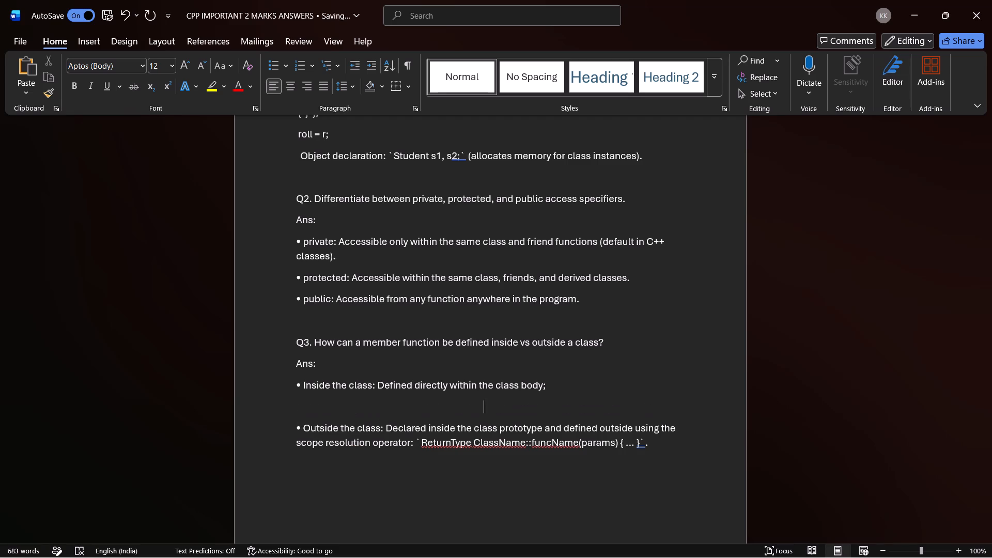
# Break the 'Outside the class' bullet of Q3 after 'scope resolution operator:' so the ReturnType code starts a new line without a leading space.
pyautogui.press('Right')
pyautogui.press('Right')
pyautogui.press('Right')
pyautogui.press('Right')
pyautogui.press('Right')
pyautogui.press('Right')
pyautogui.press('Right')
pyautogui.press('Right')
pyautogui.press('Right')
pyautogui.press('Right')
pyautogui.press('Right')
pyautogui.press('Right')
pyautogui.press('Right')
pyautogui.press('Right')
pyautogui.press('Right')
pyautogui.press('Right')
pyautogui.press('Right')
pyautogui.press('Right')
pyautogui.press('Right')
pyautogui.press('Right')
pyautogui.press('Right')
pyautogui.press('Right')
pyautogui.press('Right')
pyautogui.press('Right')
pyautogui.press('Right')
pyautogui.press('Right')
pyautogui.press('Right')
pyautogui.press('Right')
pyautogui.press('Right')
pyautogui.press('Right')
pyautogui.press('Right')
pyautogui.press('Right')
pyautogui.press('Right')
pyautogui.press('Right')
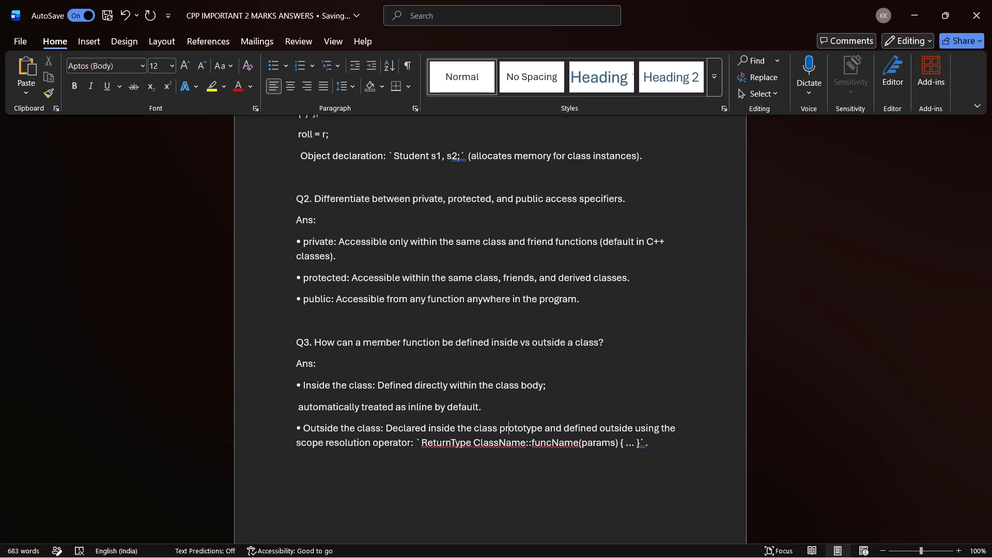
pyautogui.press('Right')
pyautogui.press('Right')
pyautogui.press('Right')
pyautogui.press('Right')
pyautogui.press('Right')
pyautogui.press('Right')
pyautogui.press('Right')
pyautogui.press('Right')
pyautogui.press('Right')
pyautogui.press('Right')
pyautogui.press('Right')
pyautogui.press('Right')
pyautogui.press('Right')
pyautogui.press('Right')
pyautogui.press('Right')
pyautogui.press('Right')
pyautogui.press('Right')
pyautogui.press('Right')
pyautogui.press('Right')
pyautogui.press('Right')
pyautogui.press('Right')
pyautogui.press('Right')
pyautogui.press('Right')
pyautogui.press('Right')
pyautogui.press('Right')
pyautogui.press('Right')
pyautogui.press('Right')
pyautogui.press('Right')
pyautogui.press('Right')
pyautogui.press('Right')
pyautogui.press('Right')
pyautogui.press('Right')
pyautogui.press('Right')
pyautogui.press('Right')
pyautogui.press('Right')
pyautogui.press('Right')
pyautogui.press('Right')
pyautogui.press('Right')
pyautogui.press('Right')
pyautogui.press('Right')
pyautogui.press('Right')
pyautogui.press('Right')
pyautogui.press('Right')
pyautogui.press('Right')
pyautogui.press('Right')
pyautogui.press('Right')
pyautogui.press('Right')
pyautogui.press('Right')
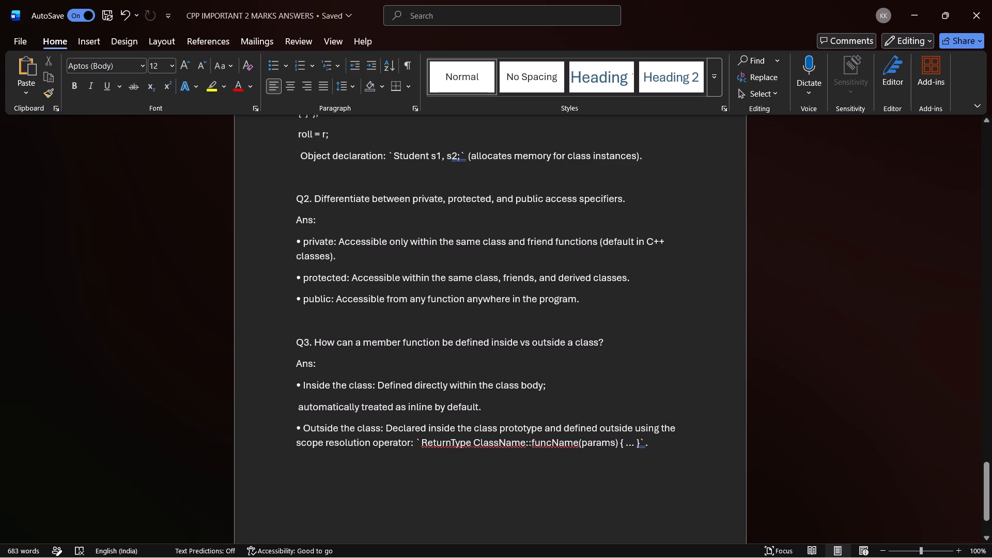
pyautogui.press('Return')
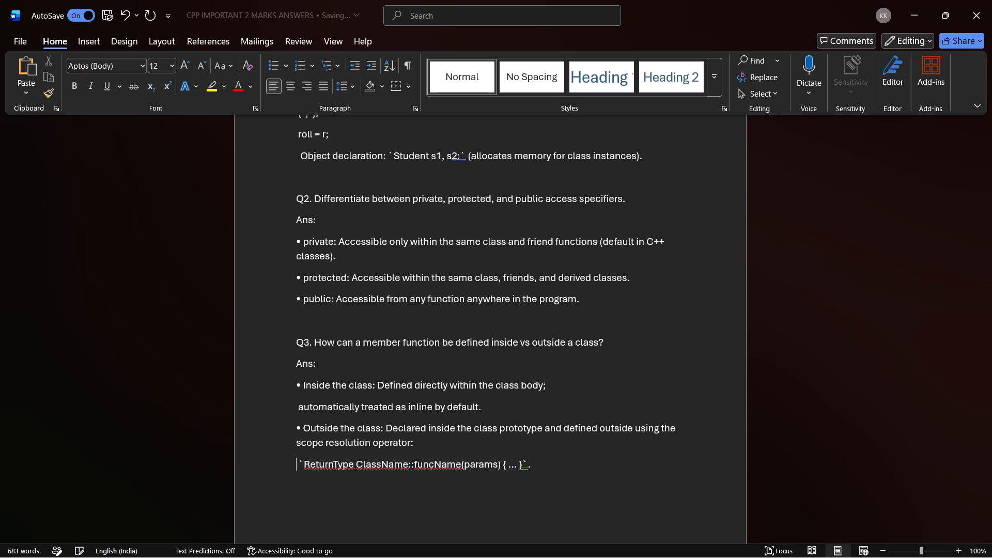
pyautogui.press('Delete')
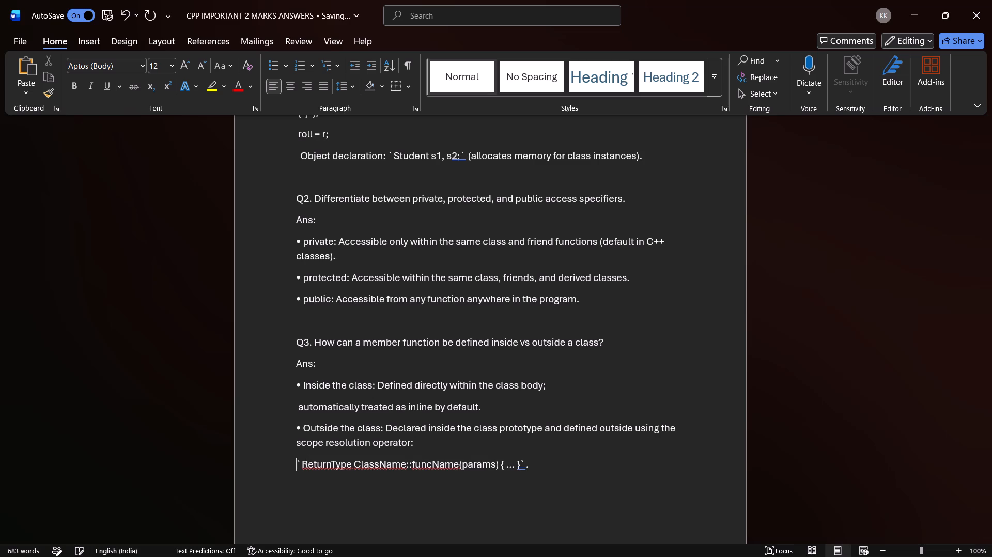
# Replace the backticks around 'ReturnType ClassName::funcName(params) { ... }' in the Q3 answer with single quotation marks.
pyautogui.click(524, 465)
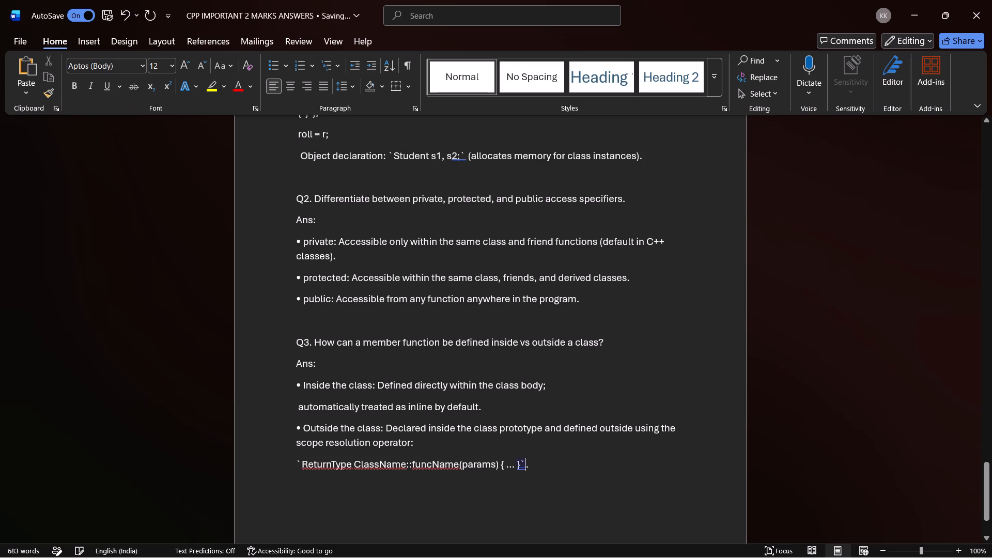
pyautogui.click(524, 465)
pyautogui.press('BackSpace')
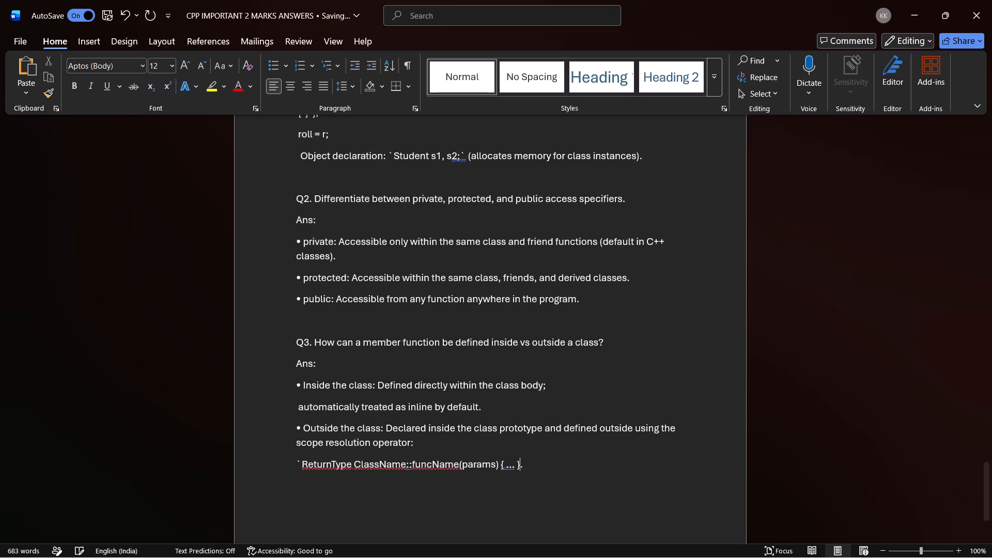
pyautogui.press("'")
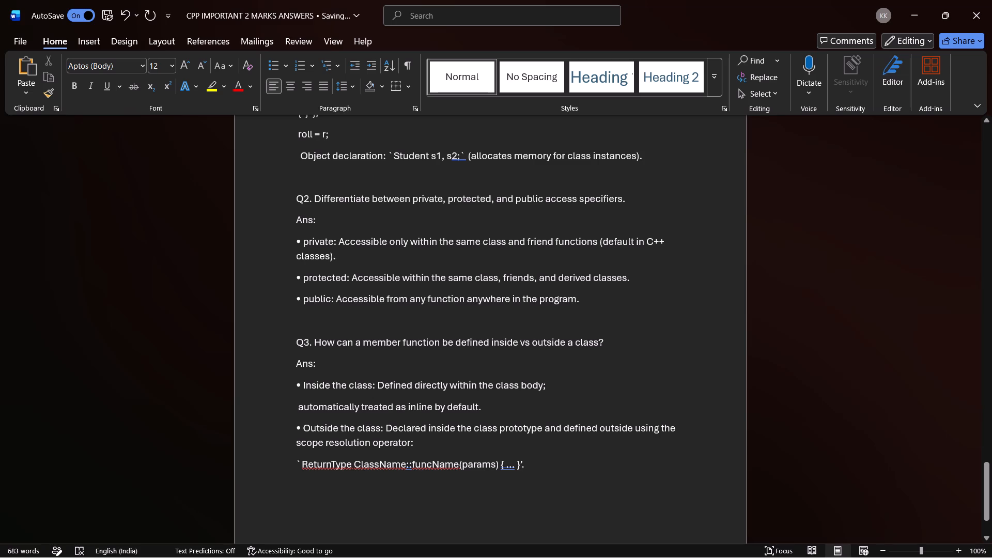
pyautogui.click(301, 461)
pyautogui.press('BackSpace')
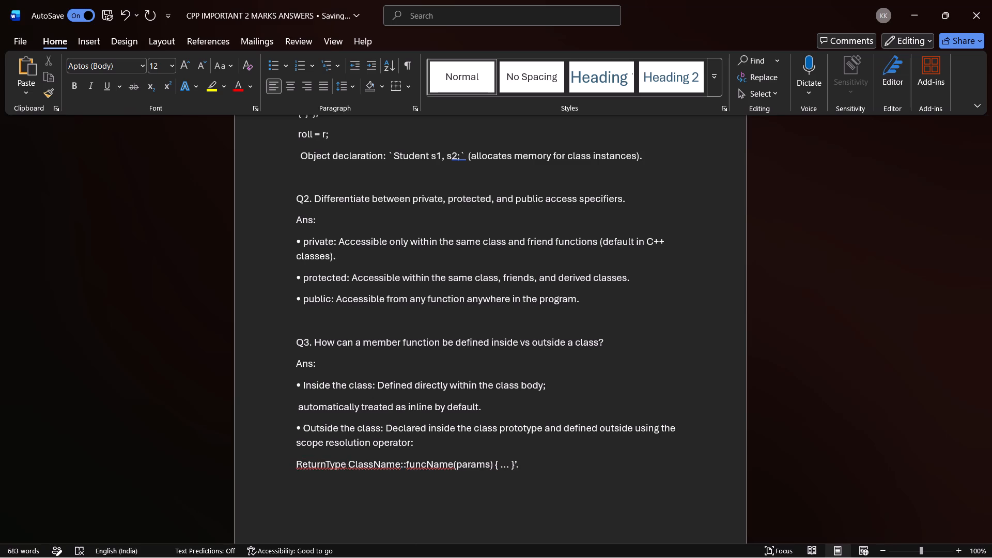
pyautogui.press("'")
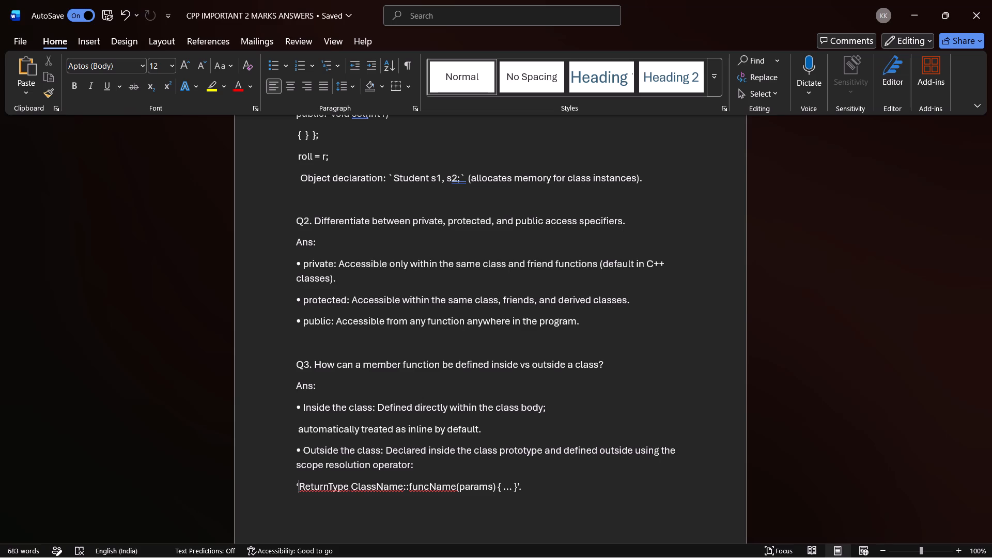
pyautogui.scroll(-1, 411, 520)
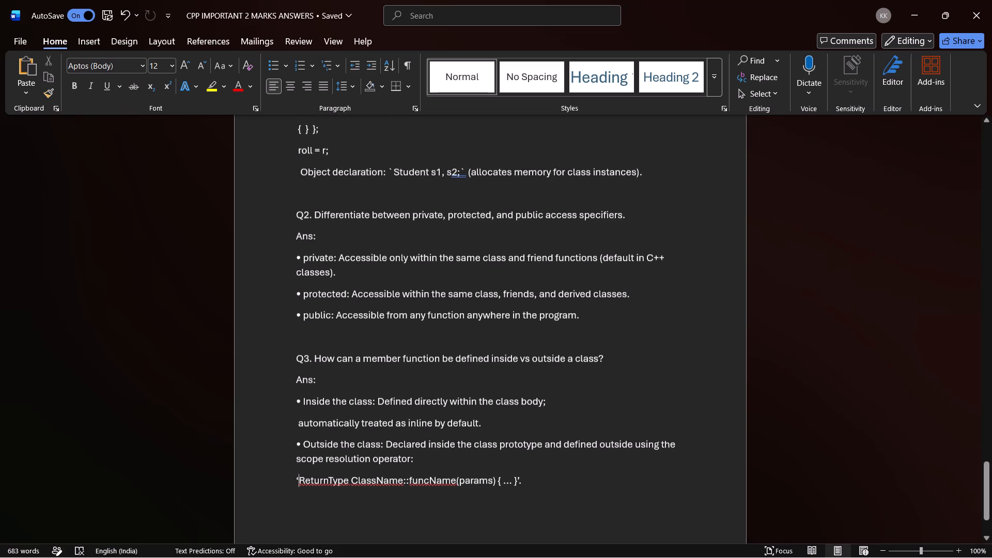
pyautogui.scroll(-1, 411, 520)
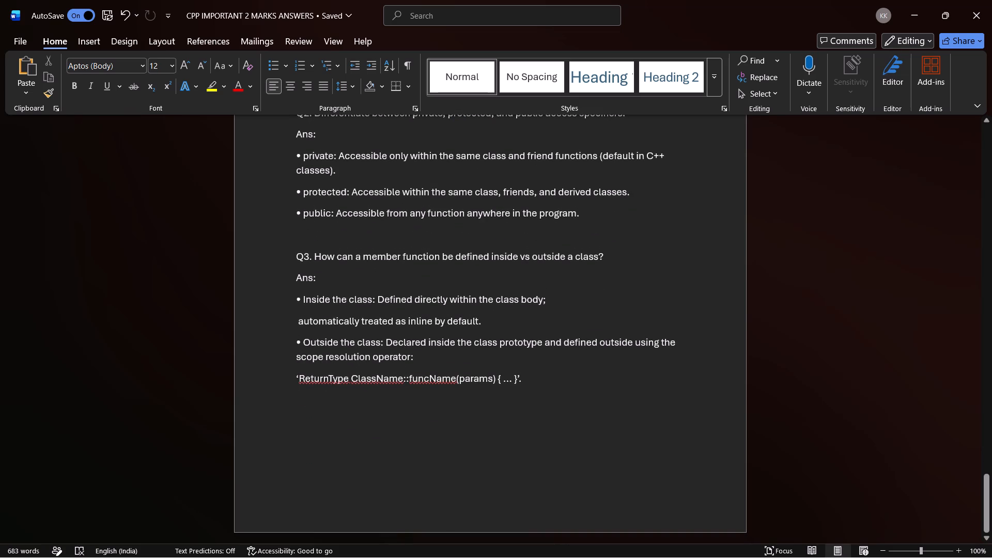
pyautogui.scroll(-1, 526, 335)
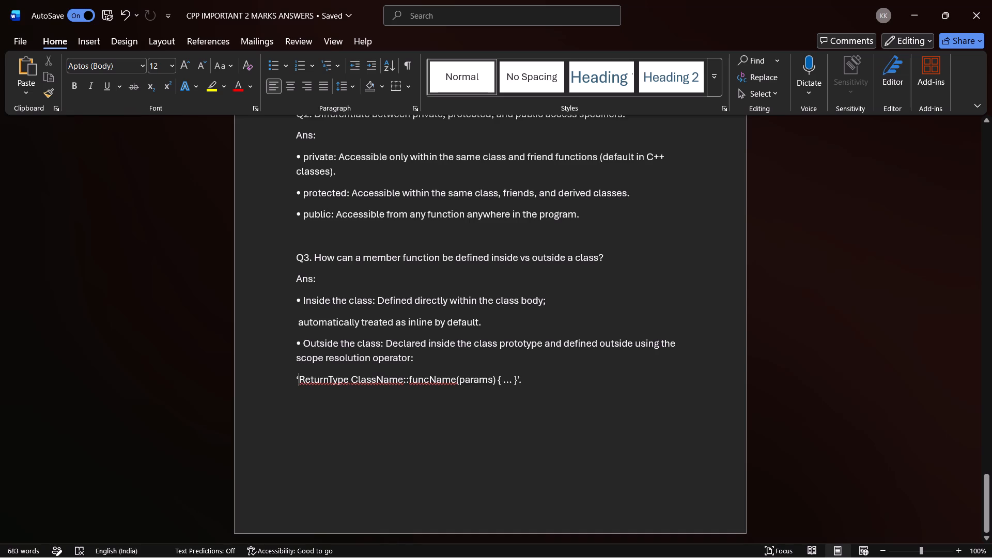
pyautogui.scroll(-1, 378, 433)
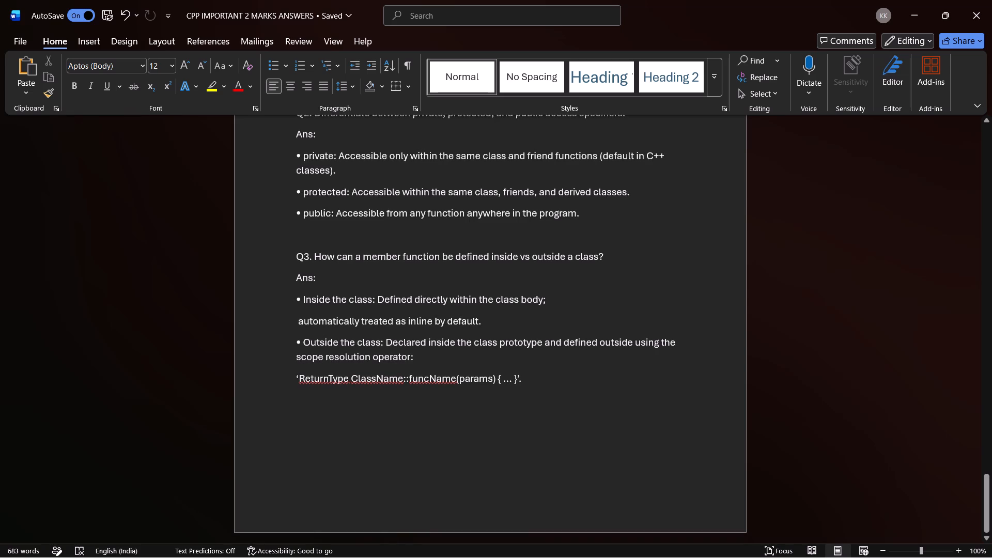
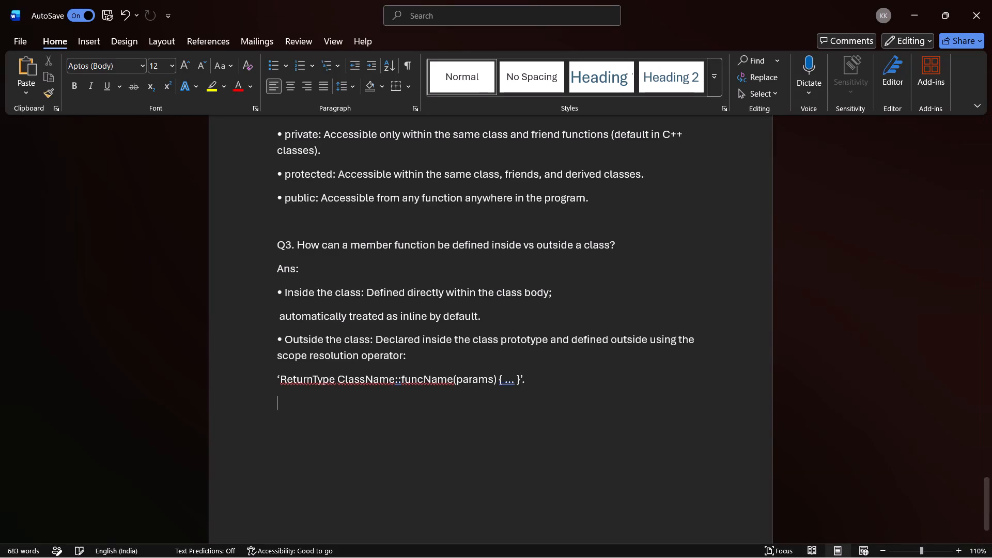
# Paste the copied Q4 inline function question and answer below the Q3 answer, leaving a blank line between them.
pyautogui.press('Return')
pyautogui.hotkey('ctrl', 'v')
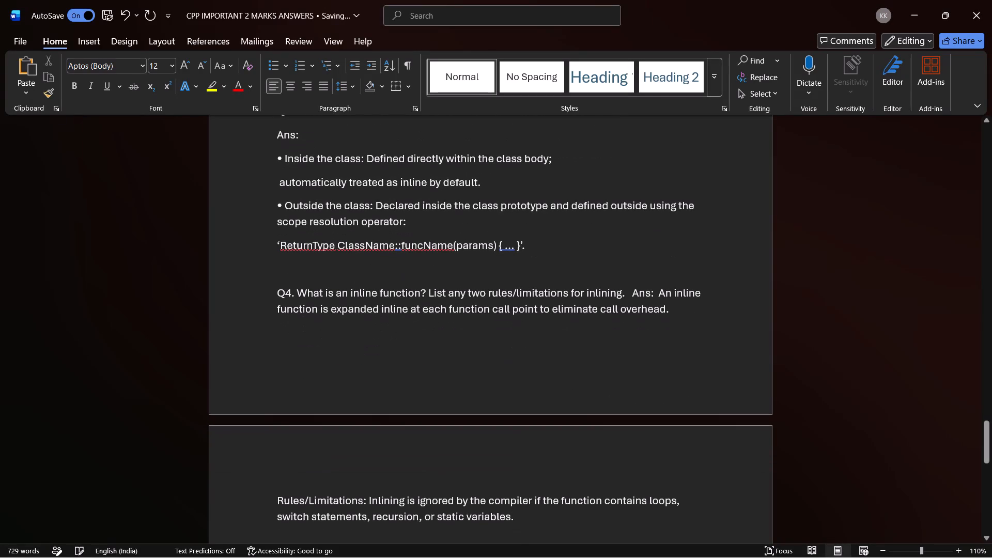
# Insert two more blank lines between the Q3 answer and the Q4 question.
pyautogui.click(297, 285)
pyautogui.press('Return')
pyautogui.press('Return')
# Break the Q4 text after 'limitations for inlining.' so that 'Ans:' starts a new line.
pyautogui.scroll(-2, 297, 285)
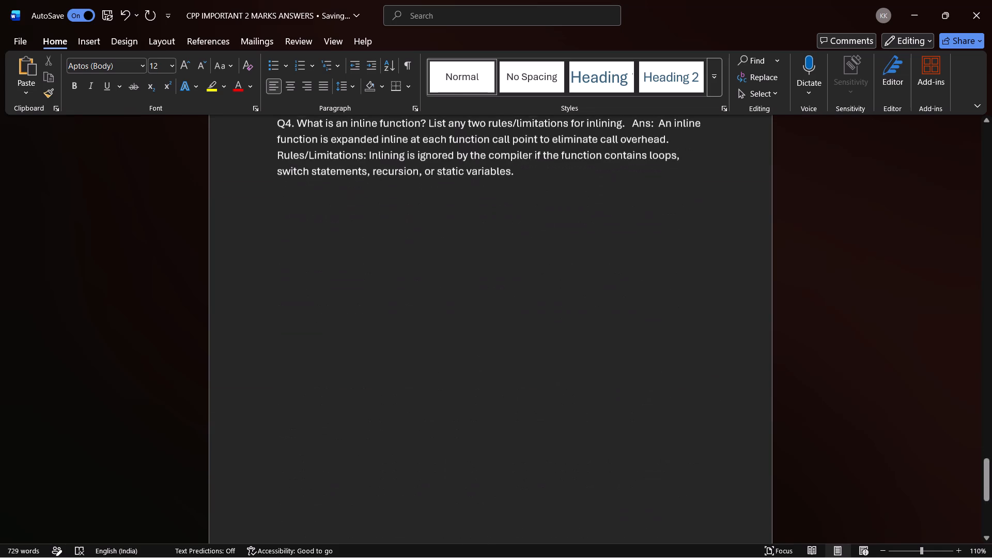
pyautogui.scroll(1, 335, 286)
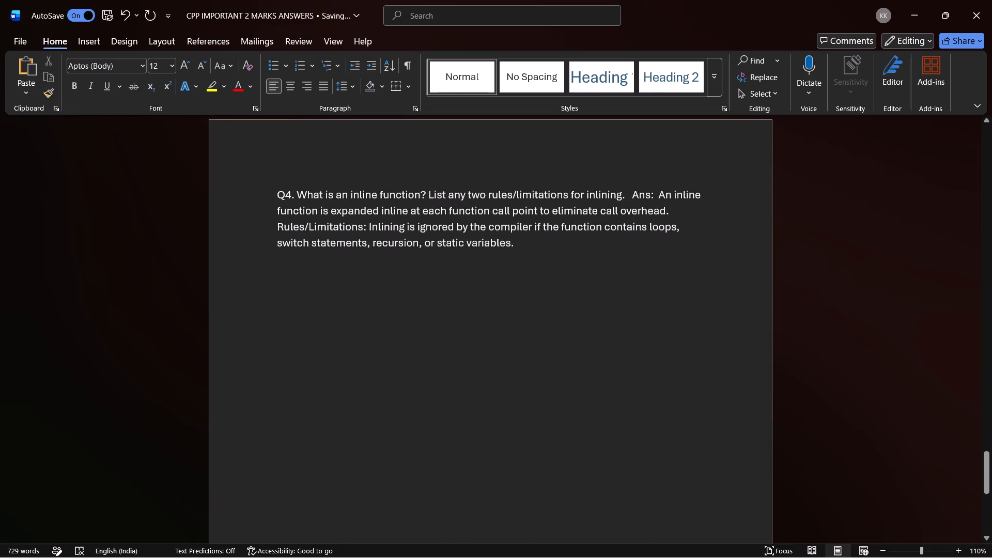
pyautogui.click(633, 193)
pyautogui.press('Return')
# Break the Q4 text after 'Ans:' so 'An inline function is expanded' starts a new line without leading spaces.
pyautogui.press('Right')
pyautogui.press('Right')
pyautogui.press('Right')
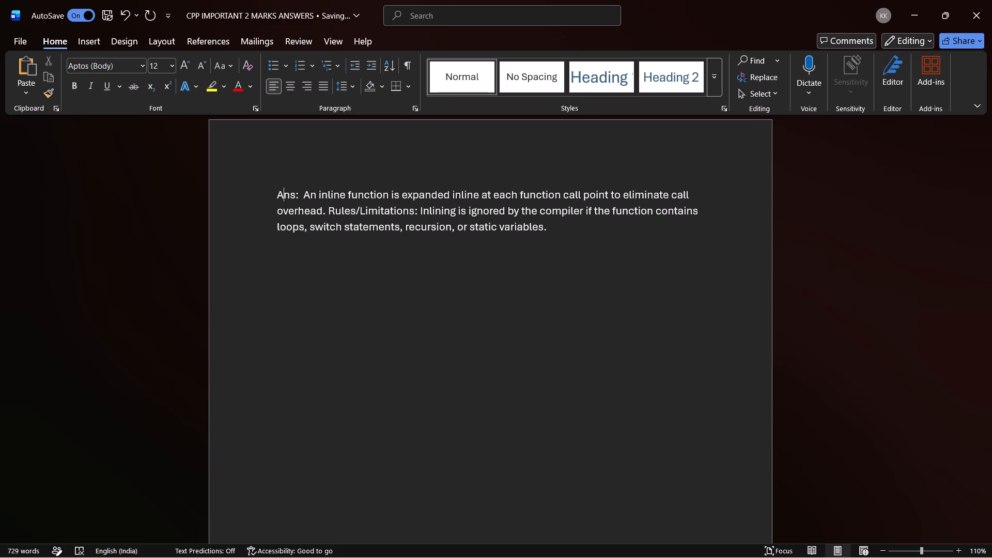
pyautogui.press('Right')
pyautogui.press('Return')
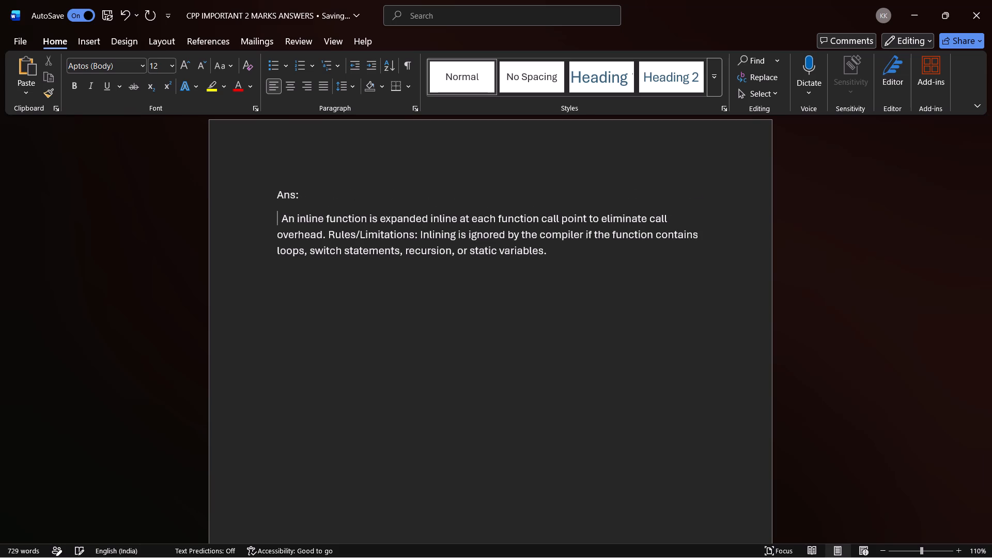
pyautogui.scroll(1, 633, 193)
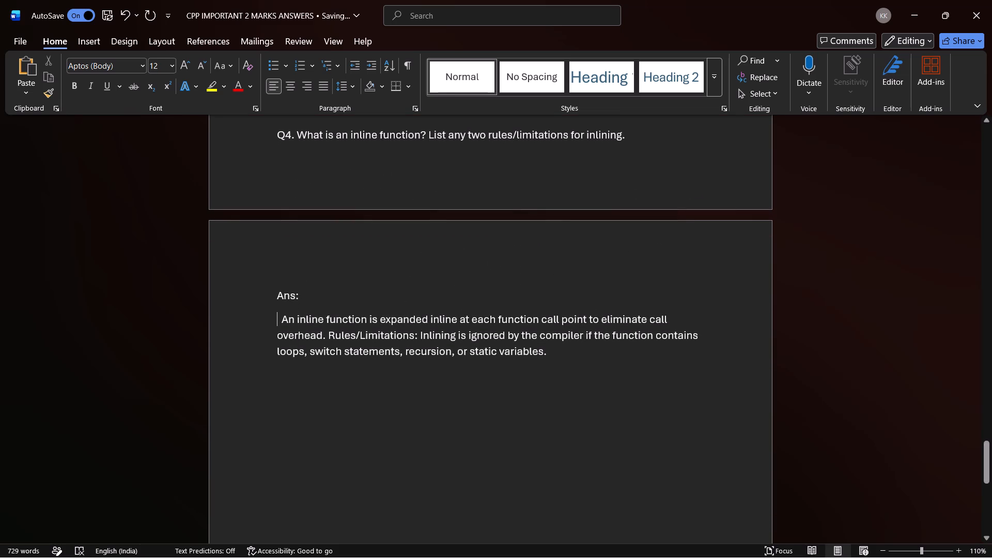
pyautogui.press('Delete')
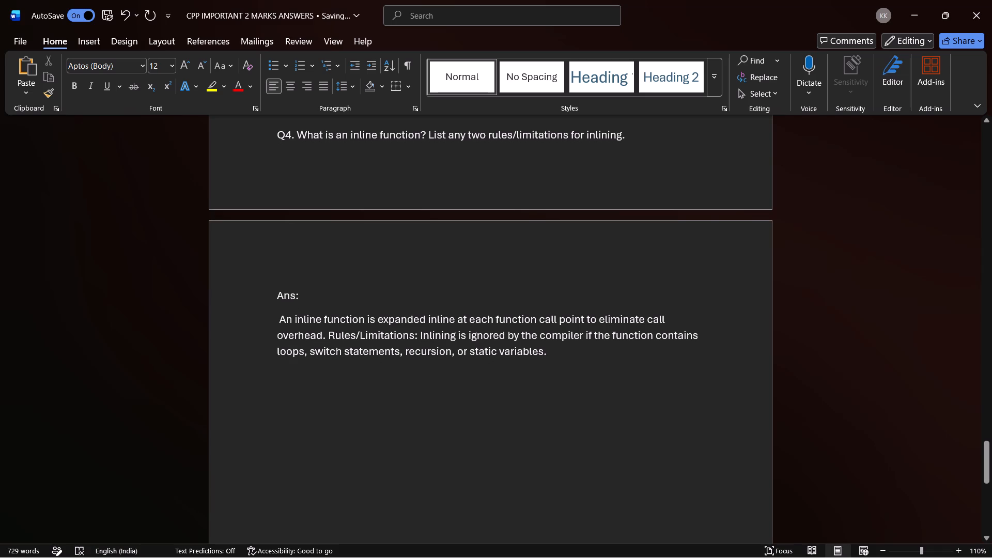
pyautogui.press('Delete')
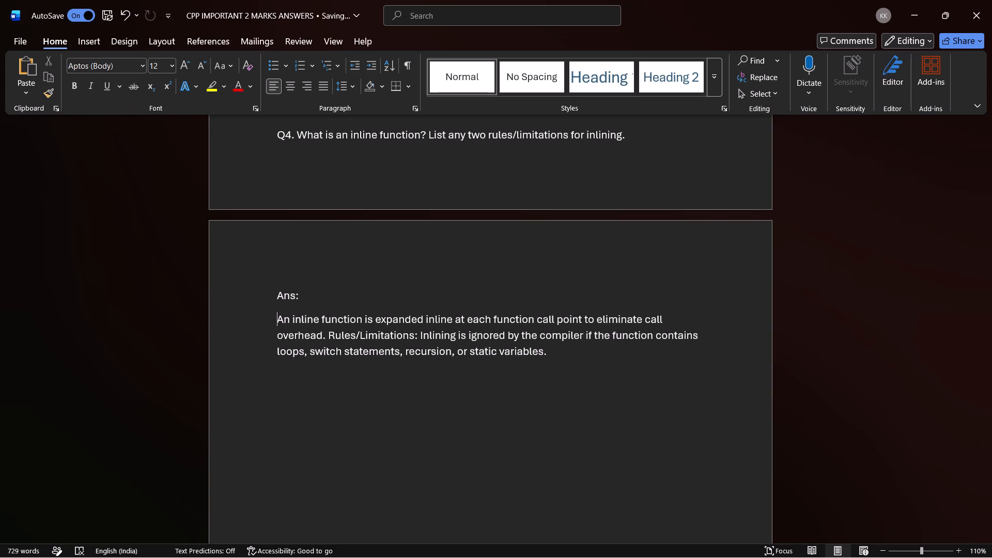
# Break the Q4 answer after 'call overhead.' so that 'Rules/Limitations:' starts a new line.
pyautogui.press('Down')
pyautogui.press('Right')
pyautogui.press('Right')
pyautogui.press('Right')
pyautogui.press('Right')
pyautogui.press('Right')
pyautogui.press('Right')
pyautogui.press('Right')
pyautogui.press('Right')
pyautogui.press('Right')
pyautogui.press('Right')
pyautogui.press('Right')
pyautogui.press('Left')
pyautogui.press('Return')
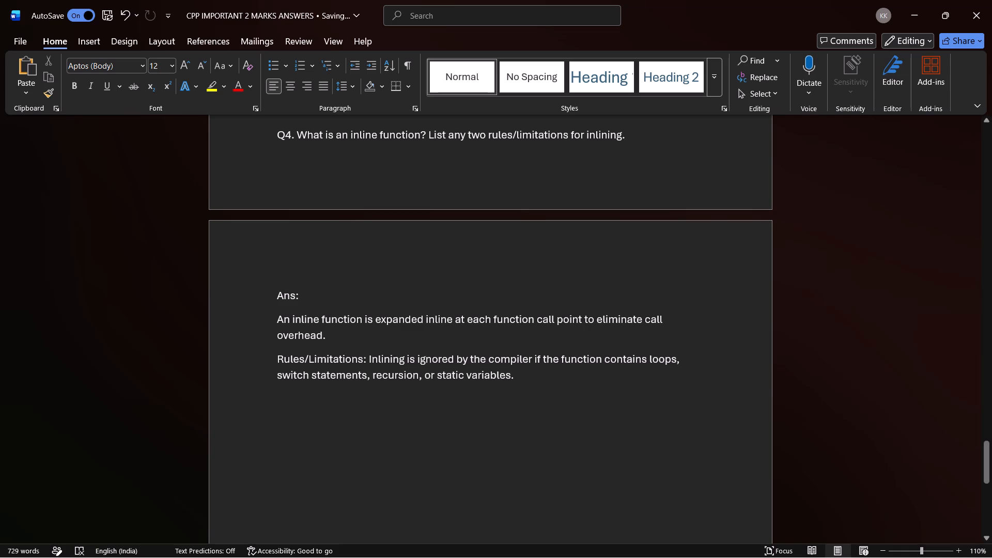
# Break the Q4 answer after 'Rules/Limitations:' so that 'Inlining is ignored by the compiler' starts a new line.
pyautogui.scroll(-1, 559, 342)
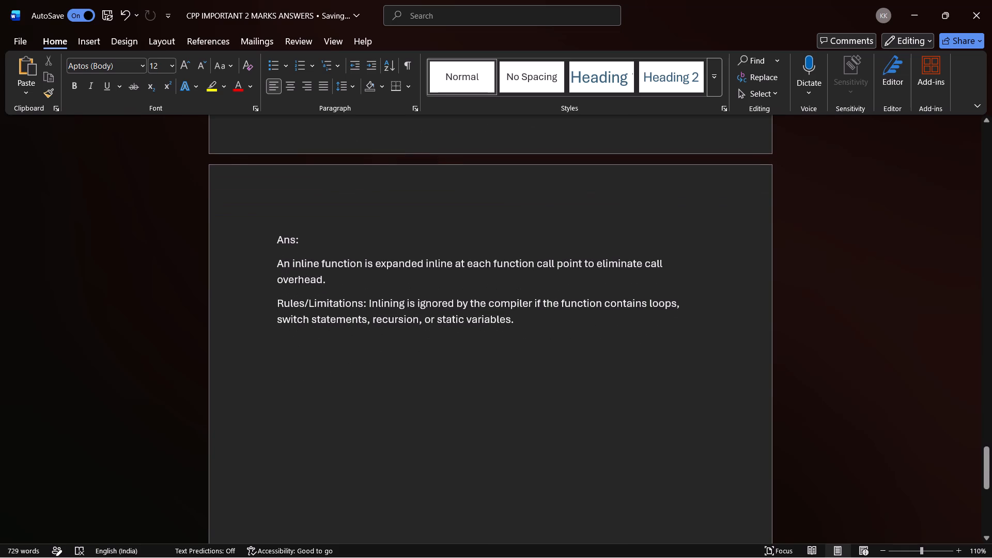
pyautogui.hscroll(1, 559, 342)
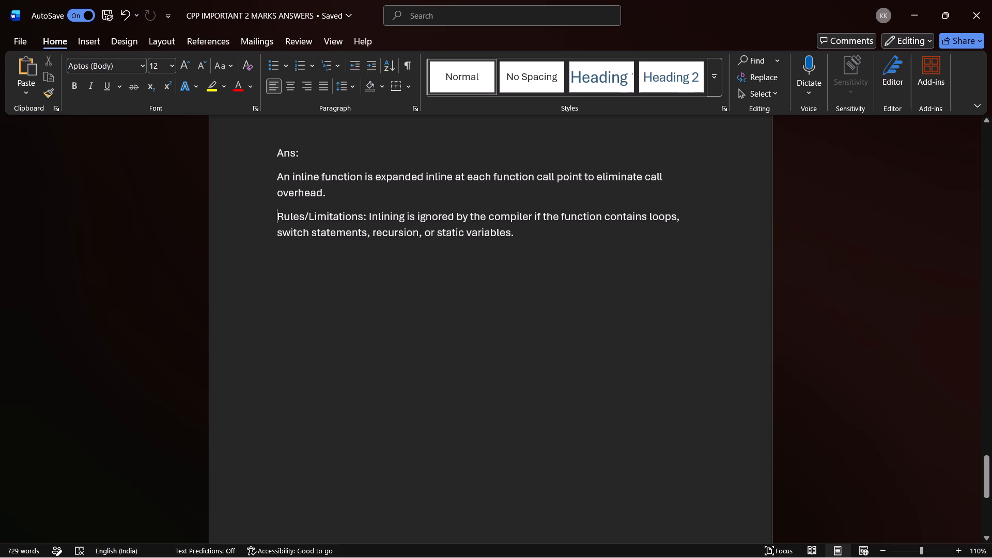
pyautogui.scroll(-1, 549, 275)
pyautogui.scroll(-1, 411, 377)
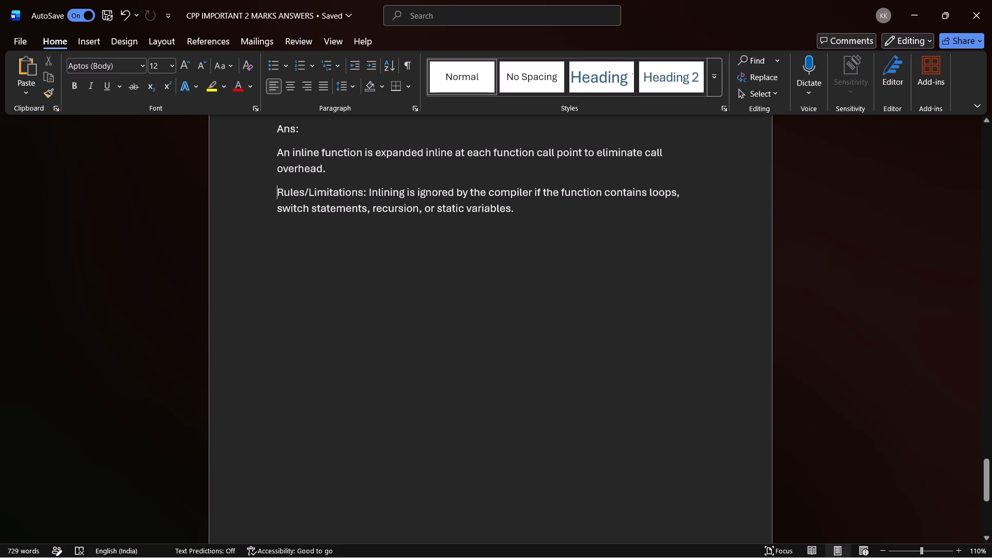
pyautogui.scroll(-1, 411, 377)
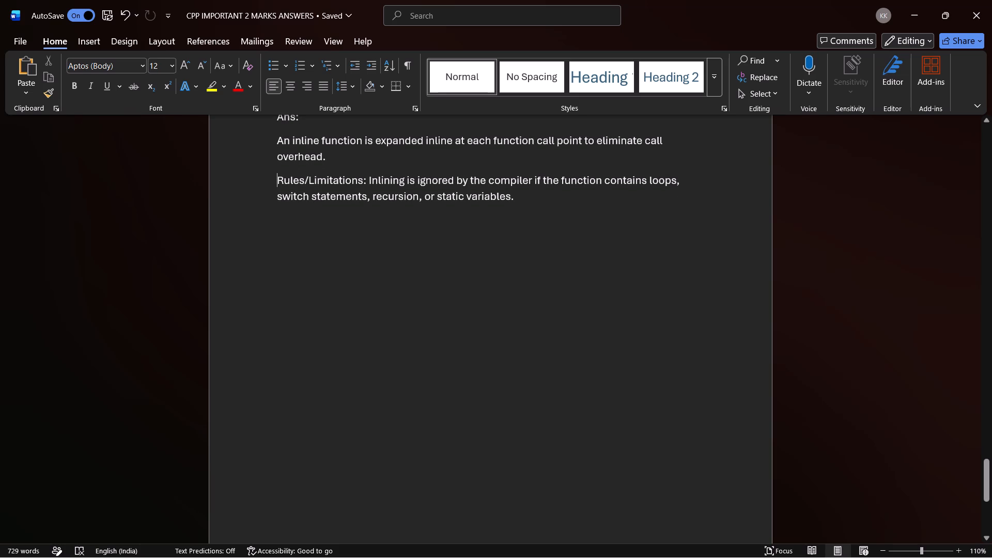
pyautogui.click(364, 185)
pyautogui.press('Right')
pyautogui.press('Insert')
pyautogui.press('Insert')
pyautogui.press('Right')
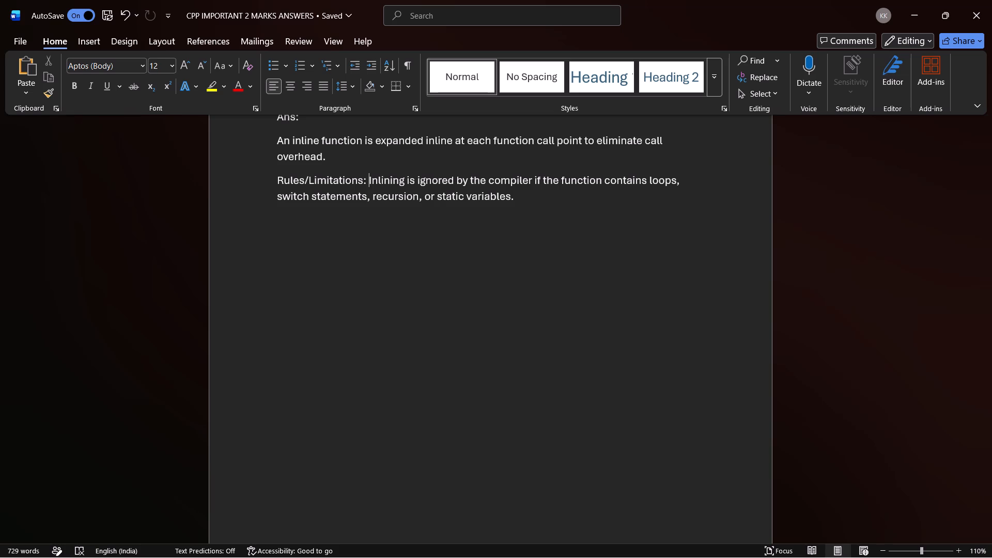
pyautogui.press('Return')
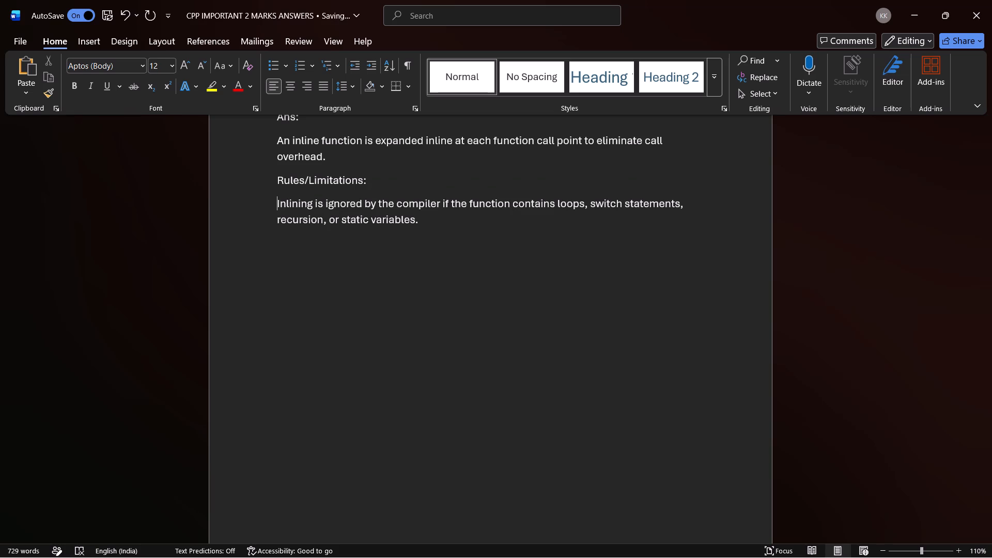
# Move the text cursor through the 'Inlining is ignored' sentence towards the end of the Q4 answer.
pyautogui.press('Right')
pyautogui.press('Right')
pyautogui.press('Right')
pyautogui.press('Right')
pyautogui.press('Right')
pyautogui.press('Right')
pyautogui.press('Right')
pyautogui.press('Right')
pyautogui.press('Right')
pyautogui.press('Right')
pyautogui.press('Right')
pyautogui.press('Right')
pyautogui.press('Right')
pyautogui.press('Right')
pyautogui.press('Right')
pyautogui.press('Right')
pyautogui.press('Right')
pyautogui.press('Right')
pyautogui.press('Right')
pyautogui.press('Right')
pyautogui.press('Right')
pyautogui.press('Right')
pyautogui.press('Right')
pyautogui.press('Right')
pyautogui.press('Right')
pyautogui.press('Right')
pyautogui.press('Right')
pyautogui.press('Right')
pyautogui.press('Right')
pyautogui.press('Right')
pyautogui.press('Right')
pyautogui.press('Right')
pyautogui.press('Right')
pyautogui.press('Right')
pyautogui.press('Right')
pyautogui.press('Right')
pyautogui.press('Right')
pyautogui.press('Right')
pyautogui.press('Right')
pyautogui.press('Right')
pyautogui.press('Right')
pyautogui.press('Right')
pyautogui.press('Right')
pyautogui.press('Right')
pyautogui.press('Right')
pyautogui.press('Right')
pyautogui.press('Right')
pyautogui.press('Right')
pyautogui.press('Right')
pyautogui.press('Right')
pyautogui.press('Right')
pyautogui.press('Right')
pyautogui.press('Right')
pyautogui.press('Right')
pyautogui.press('Right')
pyautogui.press('Right')
pyautogui.press('Right')
pyautogui.press('Right')
pyautogui.press('Right')
pyautogui.press('Right')
pyautogui.press('Right')
pyautogui.press('Right')
pyautogui.press('Right')
pyautogui.press('Right')
pyautogui.press('Right')
pyautogui.press('Right')
pyautogui.press('Right')
pyautogui.press('Right')
pyautogui.press('Right')
pyautogui.press('Right')
pyautogui.press('Right')
pyautogui.press('Right')
pyautogui.press('Right')
pyautogui.press('Right')
pyautogui.press('Right')
pyautogui.press('Right')
pyautogui.press('Right')
pyautogui.press('Right')
pyautogui.press('Right')
pyautogui.press('Right')
pyautogui.press('Right')
pyautogui.press('Right')
pyautogui.press('Right')
pyautogui.press('Right')
pyautogui.press('Right')
pyautogui.press('Right')
pyautogui.press('Right')
pyautogui.press('Right')
pyautogui.press('Right')
pyautogui.press('Right')
pyautogui.press('Right')
pyautogui.press('Right')
pyautogui.press('Right')
pyautogui.press('Right')
pyautogui.press('Right')
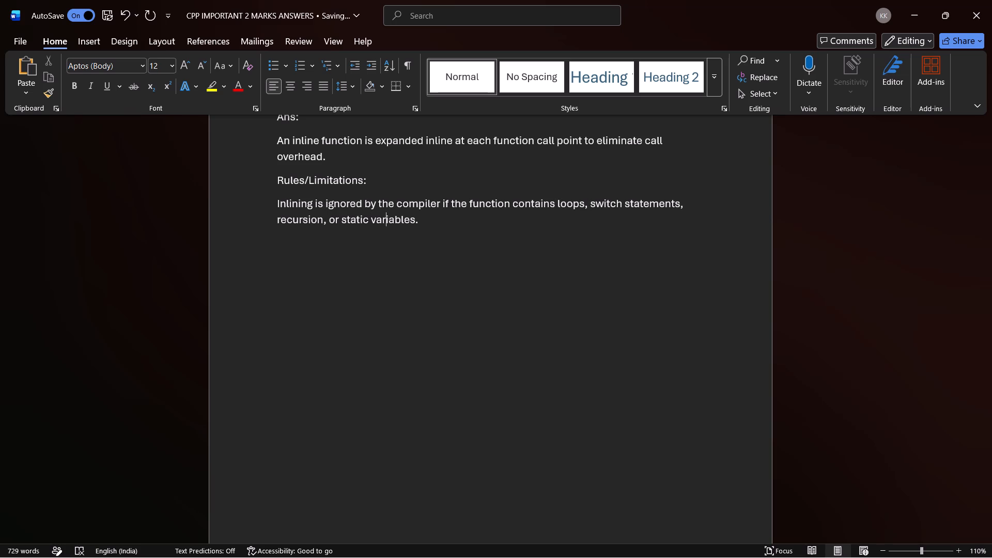
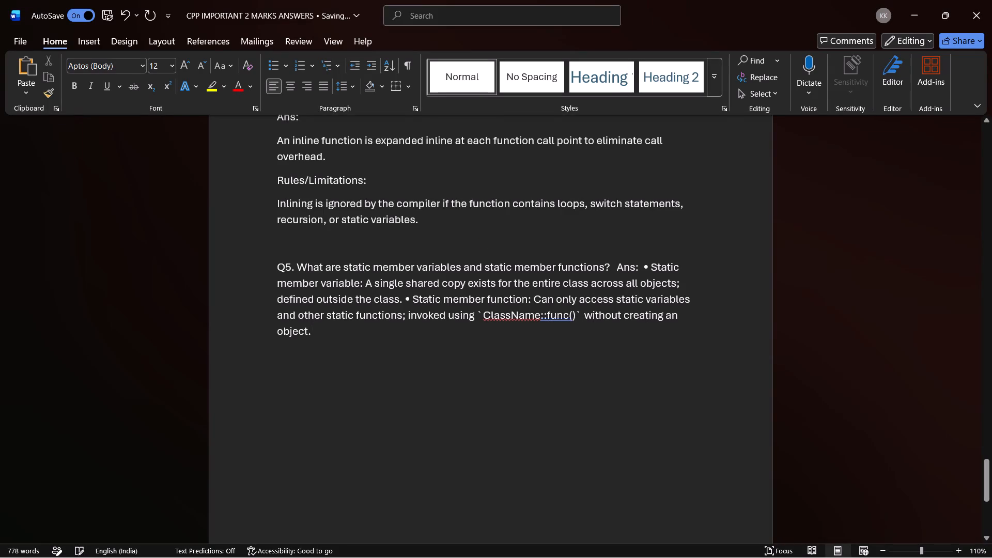
# Put the 'Ans:' label of Q5 on its own line without a leading space, between the question and '• Static member variable'.
pyautogui.press('Insert')
pyautogui.press('Return')
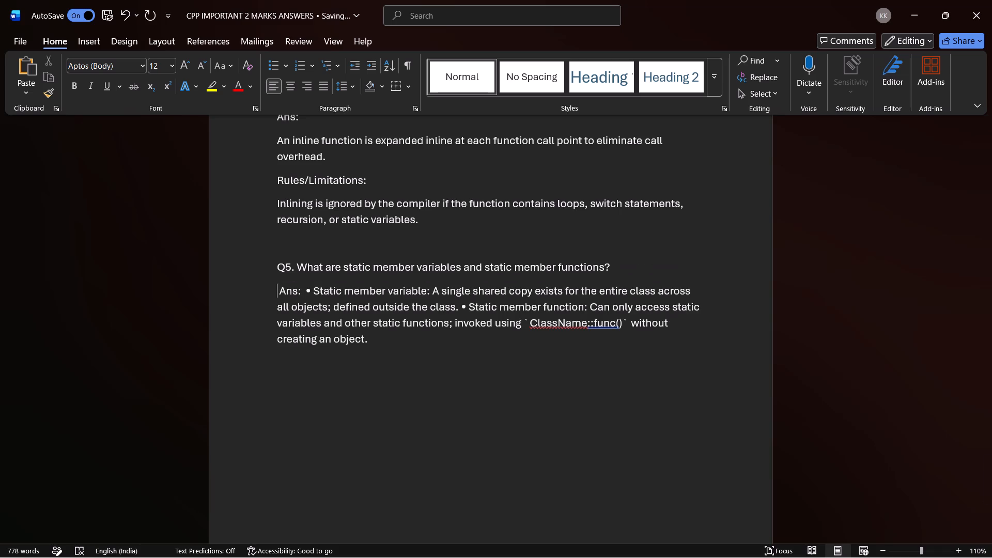
pyautogui.press('Delete')
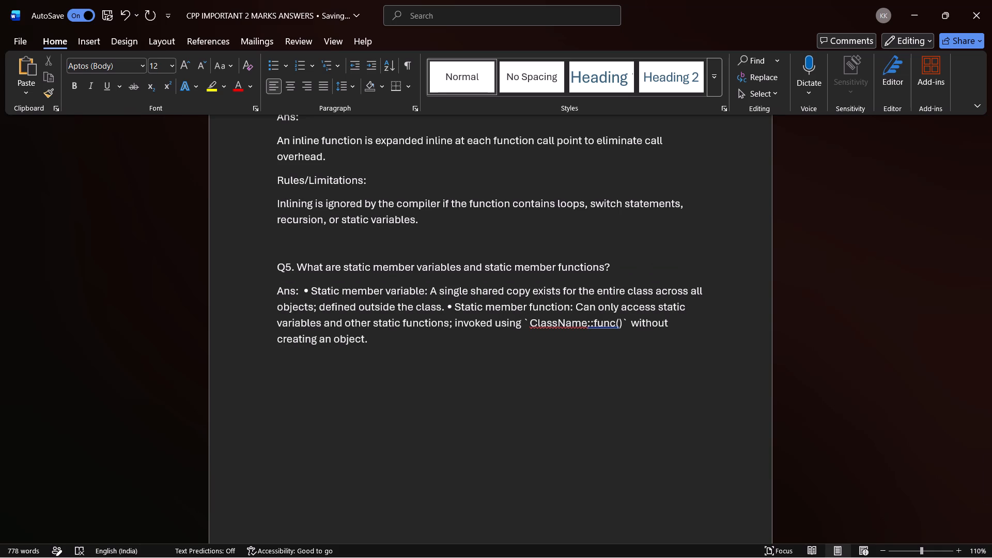
pyautogui.click(304, 289)
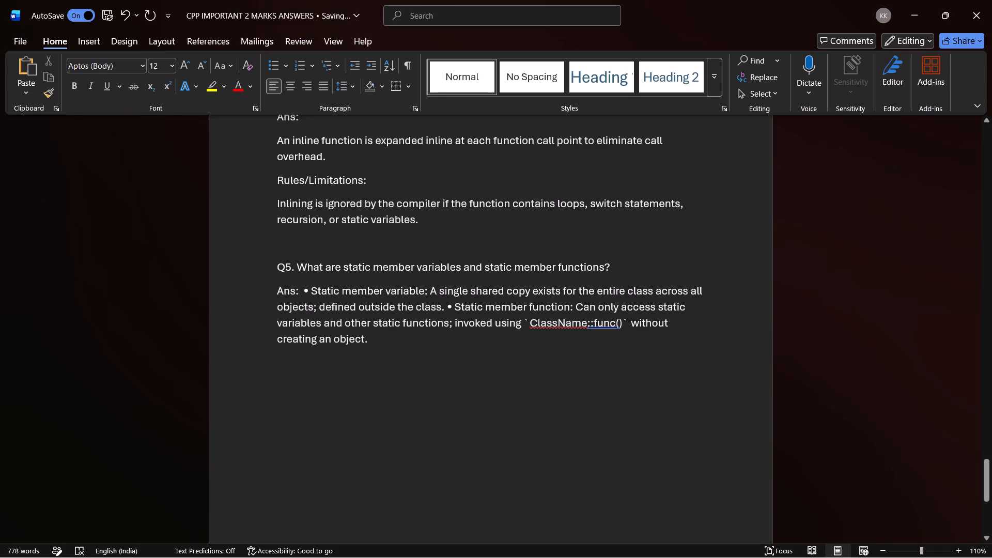
pyautogui.press('Return')
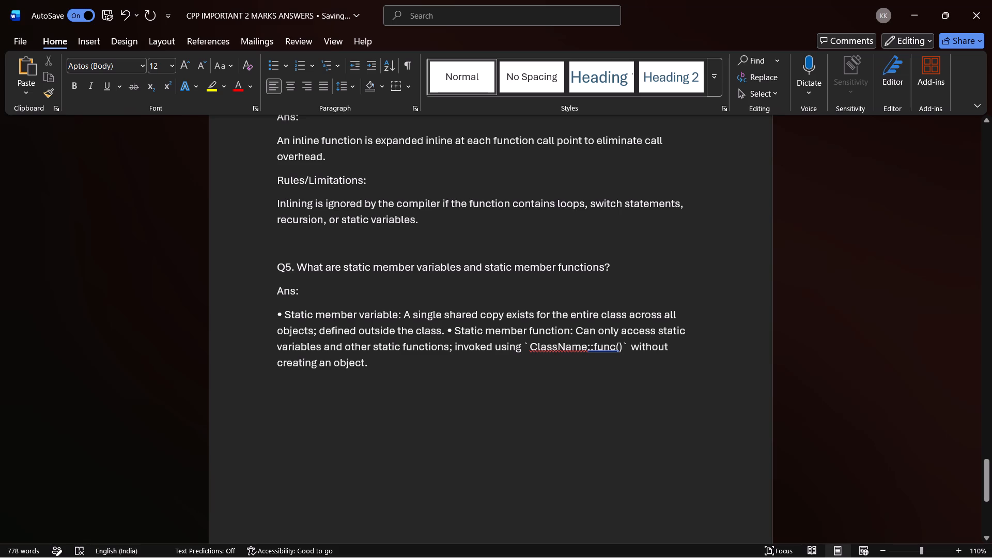
# Break the Q5 answer after 'defined outside the class.' so that '• Static member function:' starts a new line.
pyautogui.click(466, 332)
pyautogui.hscroll(1, 308, 363)
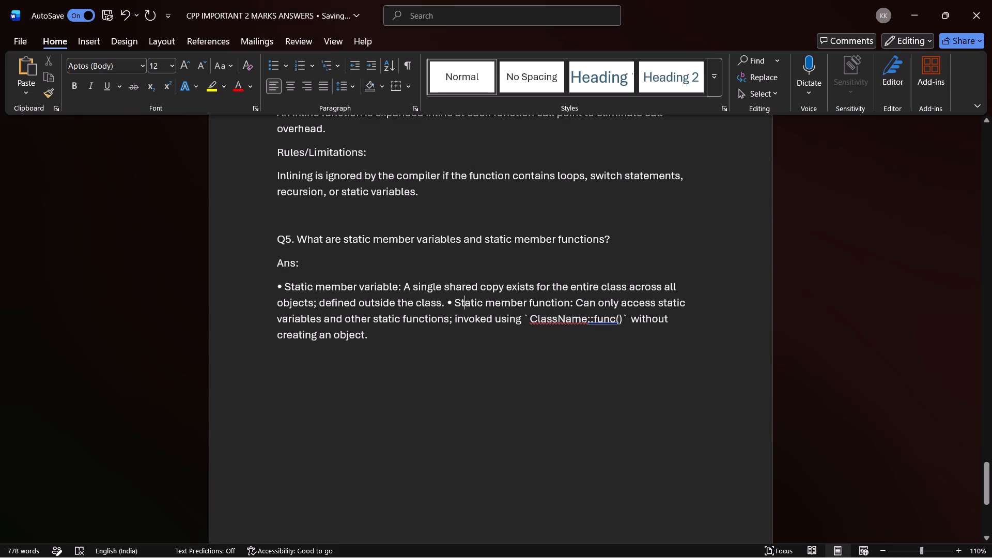
pyautogui.click(444, 300)
pyautogui.press('Right')
pyautogui.press('Return')
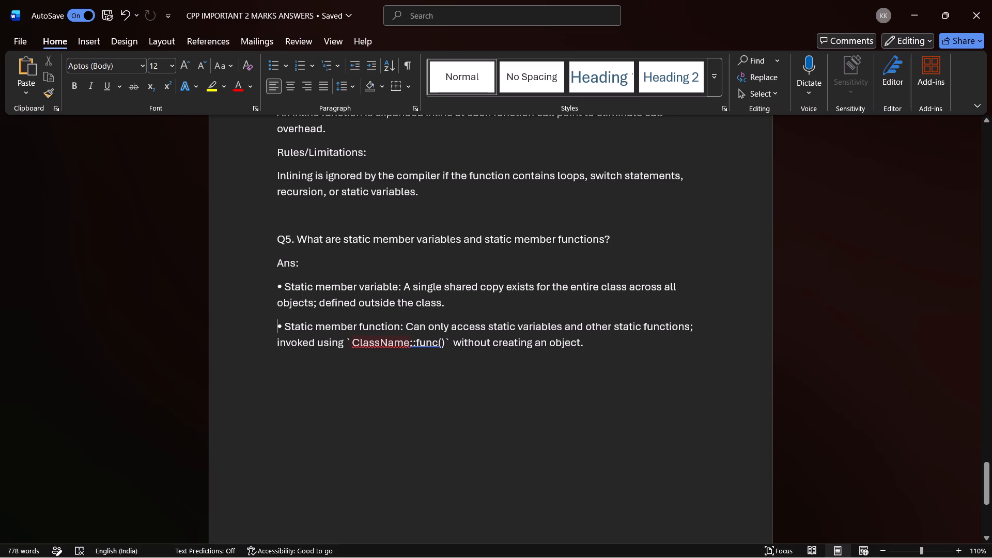
# Place the text cursor at the end of the Q5 answer, after 'without creating an object.'.
pyautogui.click(454, 352)
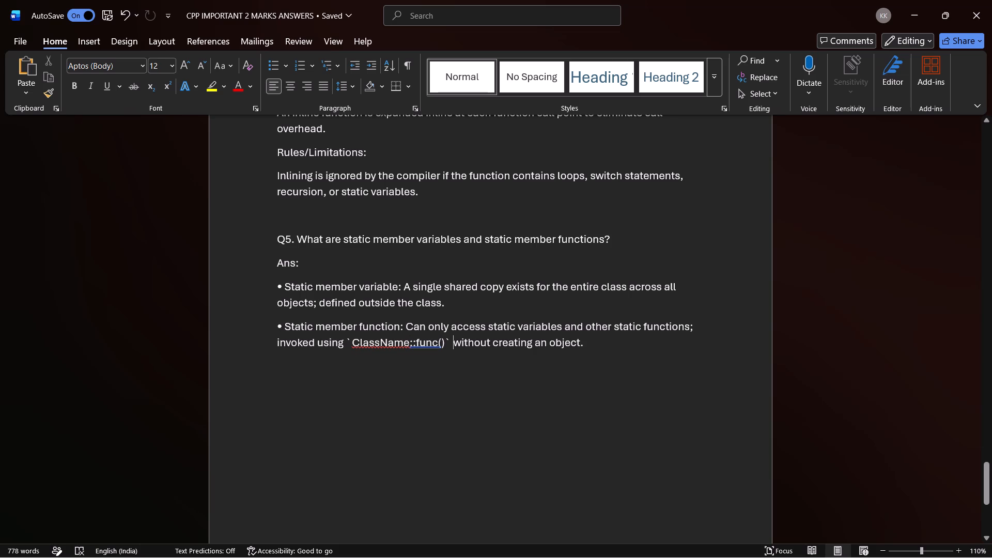
pyautogui.click(462, 353)
pyautogui.click(554, 359)
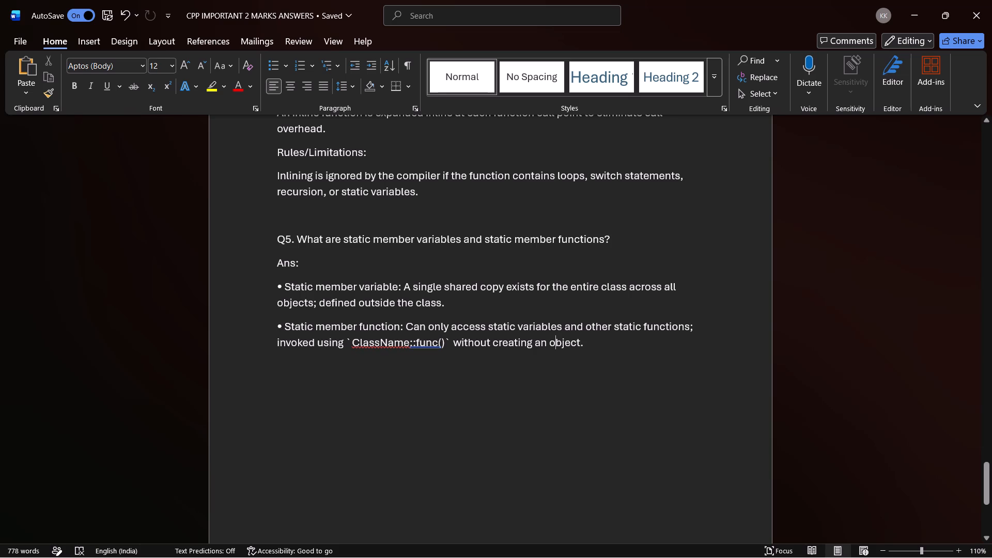
pyautogui.click(594, 330)
pyautogui.click(592, 330)
pyautogui.click(586, 357)
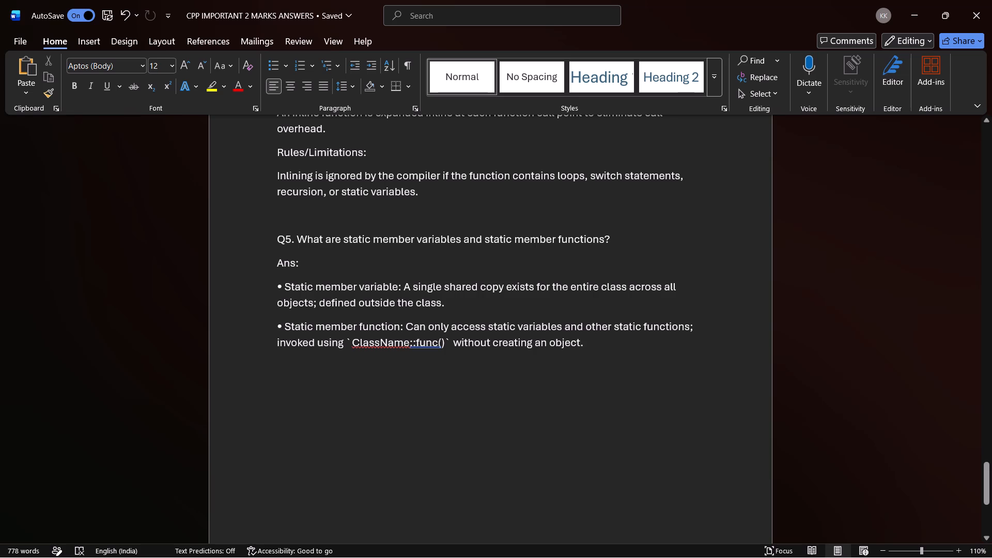
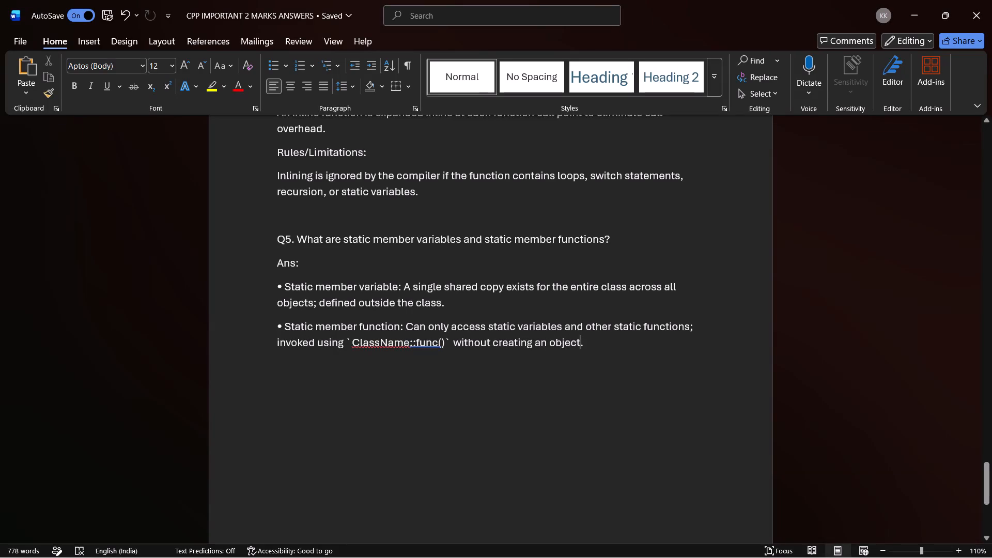
# Paste the copied friend function question and answer below the Q5 answer, leaving one blank line between them.
pyautogui.press('Right')
pyautogui.press('Return')
pyautogui.press('Return')
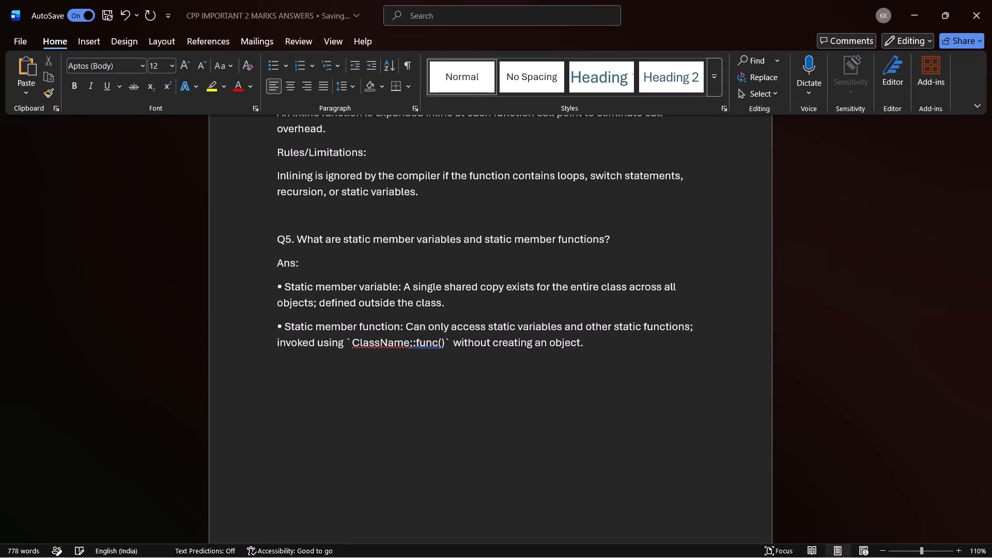
pyautogui.hotkey('ctrl', 'v')
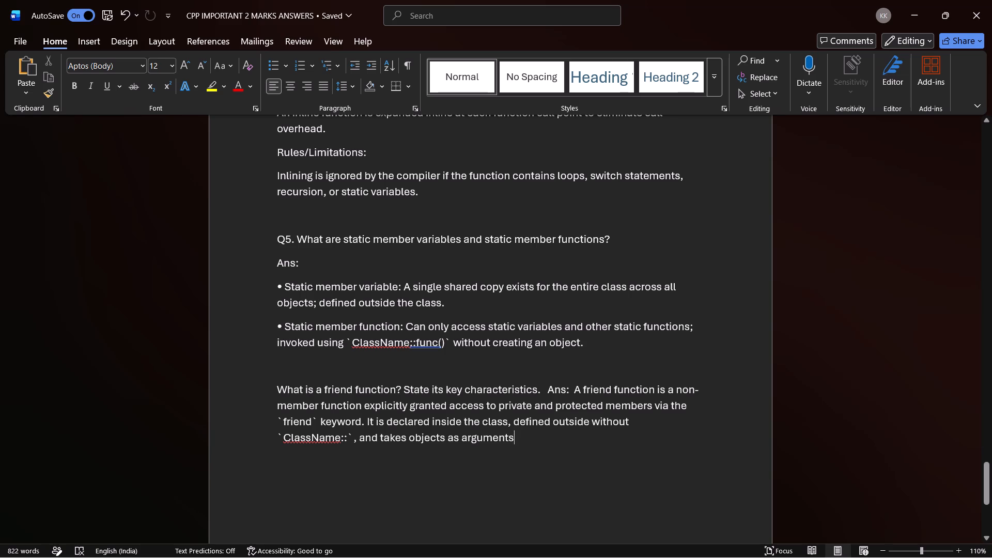
# Break the friend function text after 'State its key characteristics.' so that 'Ans:' starts a new line.
pyautogui.click(550, 388)
pyautogui.press('Return')
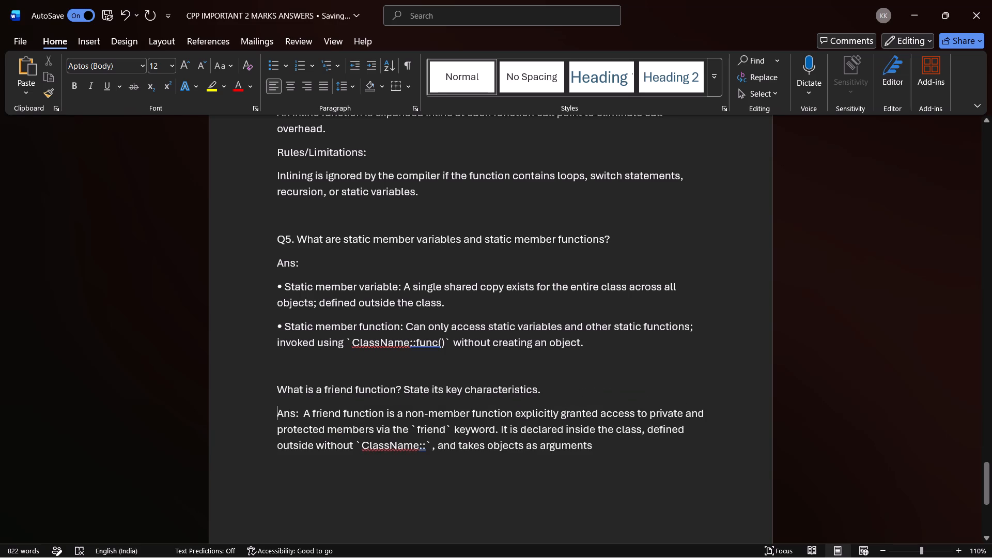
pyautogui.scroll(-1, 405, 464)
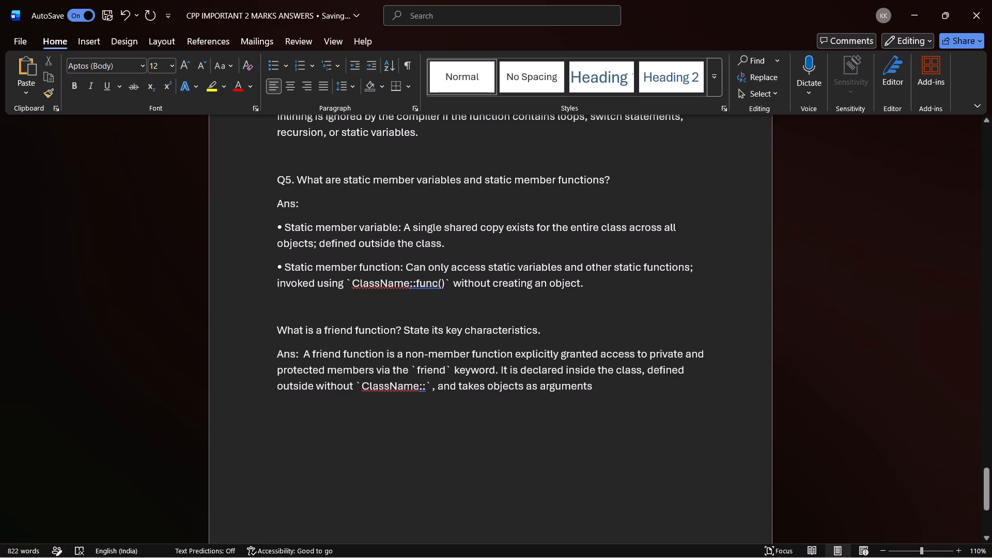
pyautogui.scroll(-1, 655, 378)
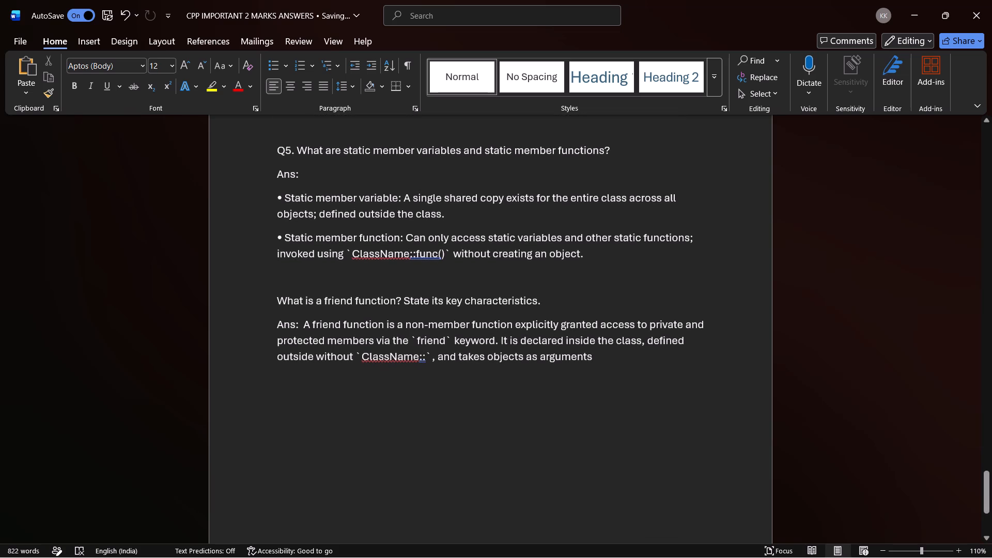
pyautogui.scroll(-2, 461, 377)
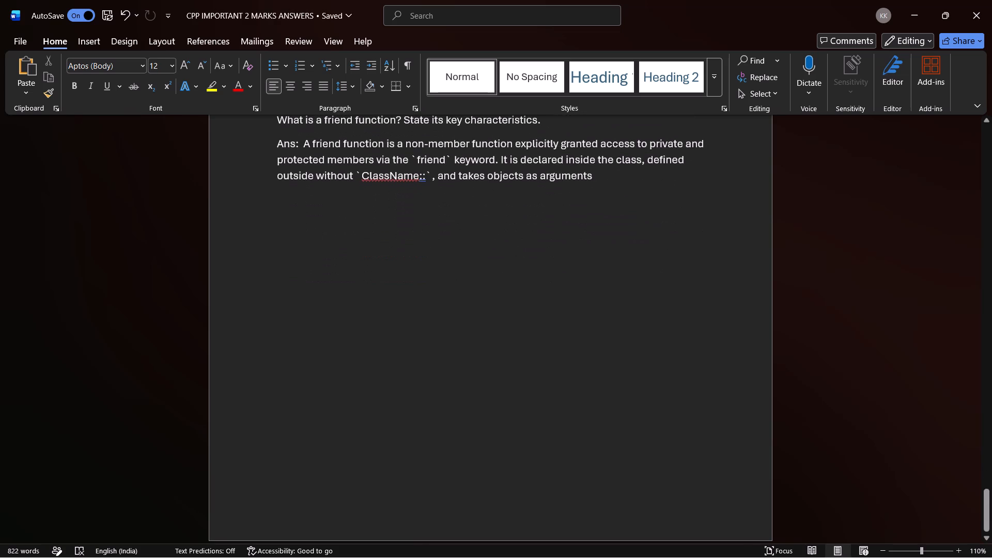
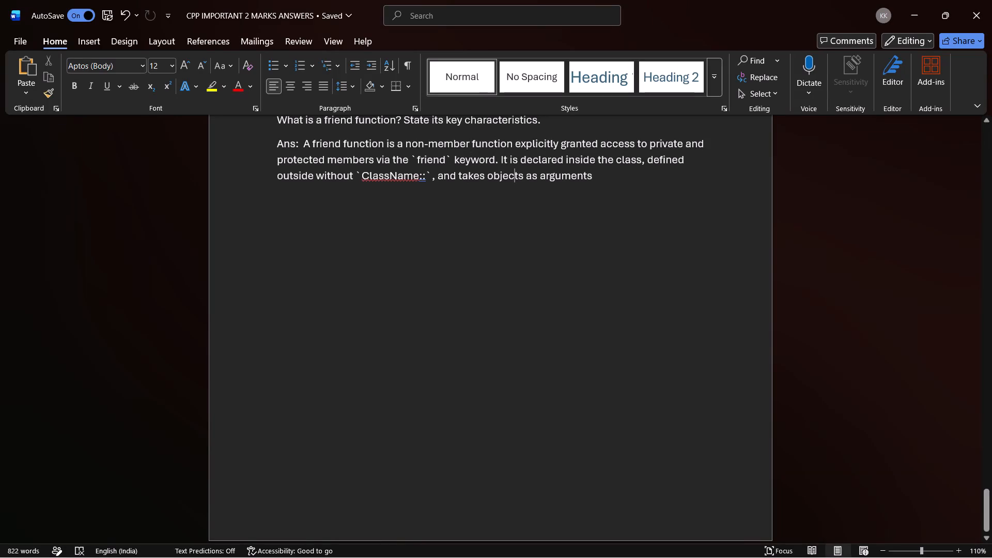
# Paste the copied member function overloading question and answer below the friend function answer, leaving one blank line between them.
pyautogui.press('Return')
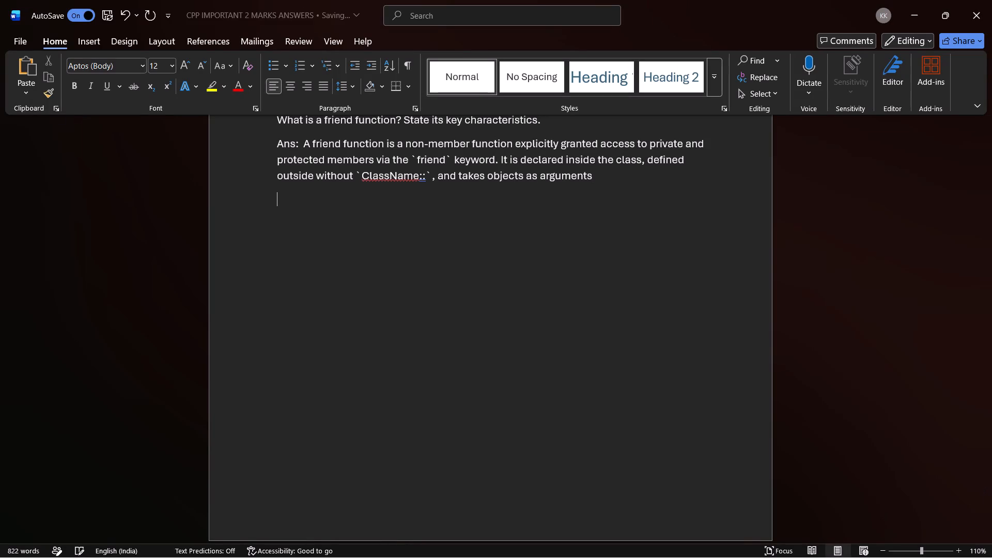
pyautogui.press('Return')
pyautogui.hotkey('ctrl', 'v')
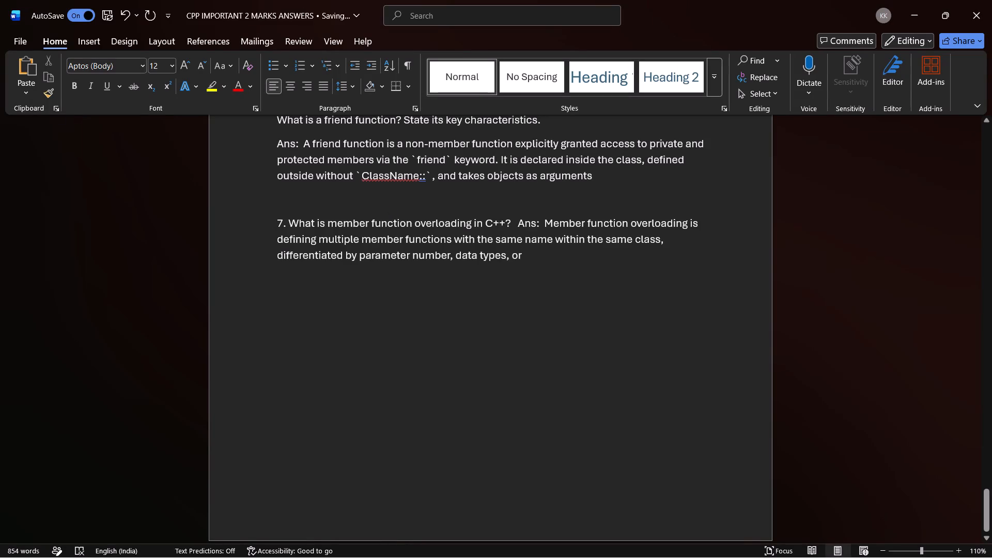
# Label the member function overloading question 'Q7.' and break the text after 'in C++?' so that 'Ans:' starts a new line.
pyautogui.click(277, 224)
pyautogui.hotkey('shift', 'q')
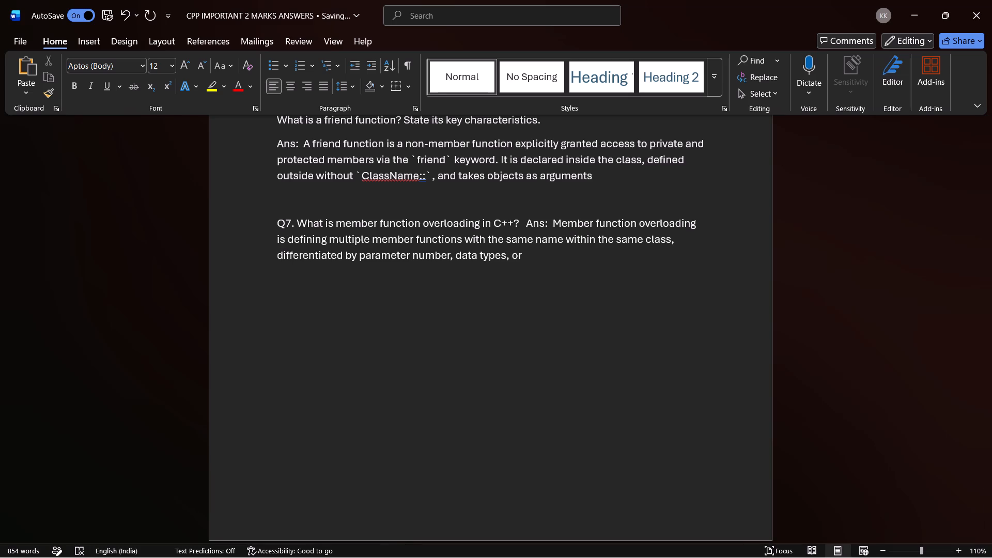
pyautogui.click(525, 223)
pyautogui.press('Return')
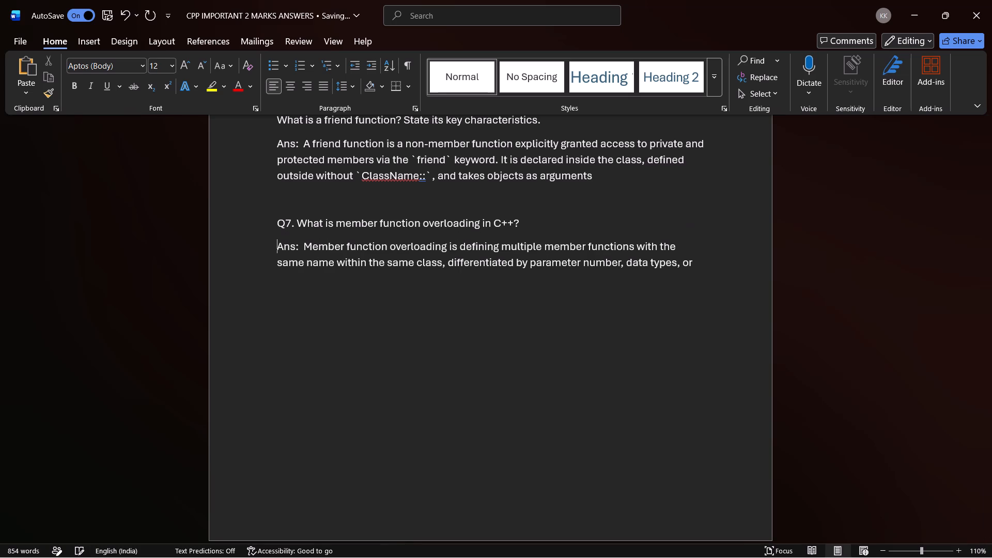
# Read through the Q7 answer on member function overloading from its beginning.
pyautogui.press('Right')
pyautogui.press('Right')
pyautogui.press('Right')
pyautogui.press('Right')
pyautogui.press('Right')
pyautogui.press('Right')
pyautogui.press('Right')
pyautogui.press('Right')
pyautogui.press('Right')
pyautogui.press('Right')
pyautogui.press('Right')
pyautogui.press('Right')
pyautogui.press('Right')
pyautogui.press('Right')
pyautogui.press('Right')
pyautogui.press('Right')
pyautogui.press('Right')
pyautogui.press('Right')
pyautogui.press('Right')
pyautogui.press('Right')
pyautogui.press('Right')
pyautogui.press('Right')
pyautogui.press('Right')
pyautogui.press('Right')
pyautogui.press('Right')
pyautogui.press('Right')
pyautogui.press('Right')
pyautogui.press('Right')
pyautogui.press('Right')
pyautogui.press('Right')
pyautogui.press('Right')
pyautogui.press('Right')
pyautogui.press('Right')
pyautogui.press('Right')
pyautogui.press('Right')
pyautogui.press('Right')
pyautogui.press('Right')
pyautogui.press('Right')
pyautogui.press('Right')
pyautogui.press('Right')
pyautogui.press('Right')
pyautogui.press('Right')
pyautogui.press('Right')
pyautogui.press('Right')
pyautogui.press('Right')
pyautogui.press('Right')
pyautogui.press('Right')
pyautogui.press('Right')
pyautogui.press('Right')
pyautogui.press('Right')
pyautogui.press('Right')
pyautogui.press('Right')
pyautogui.press('Right')
pyautogui.press('Right')
pyautogui.press('Right')
pyautogui.press('Right')
pyautogui.press('Right')
pyautogui.press('Right')
pyautogui.press('Right')
pyautogui.press('Right')
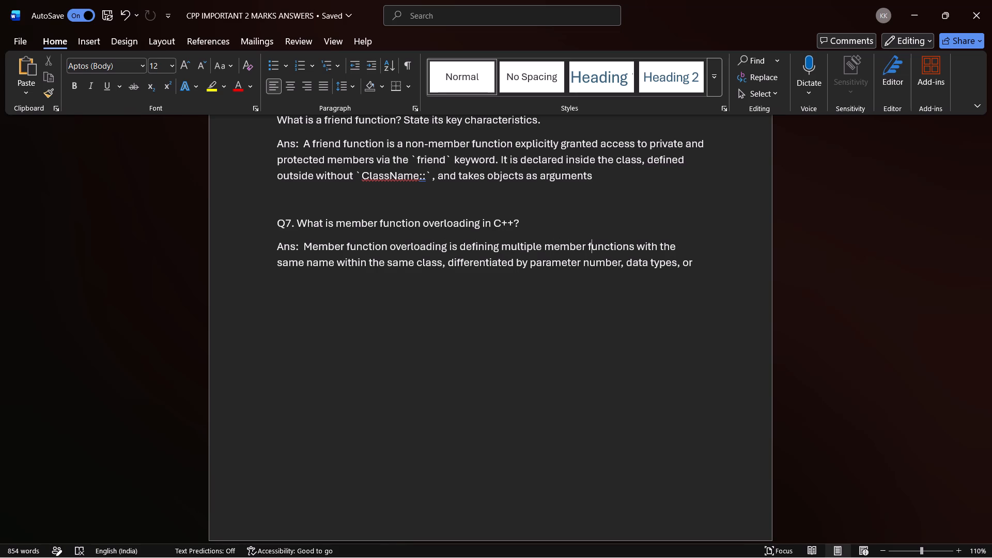
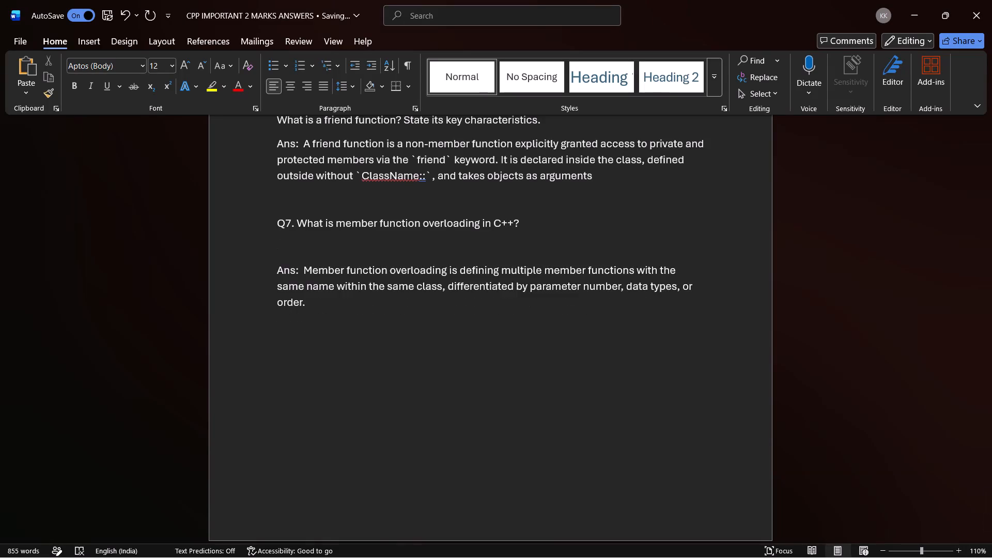
# Remove the blank line between the Q7 member function overloading question and its 'Ans:' paragraph.
pyautogui.press('BackSpace')
pyautogui.press('BackSpace')
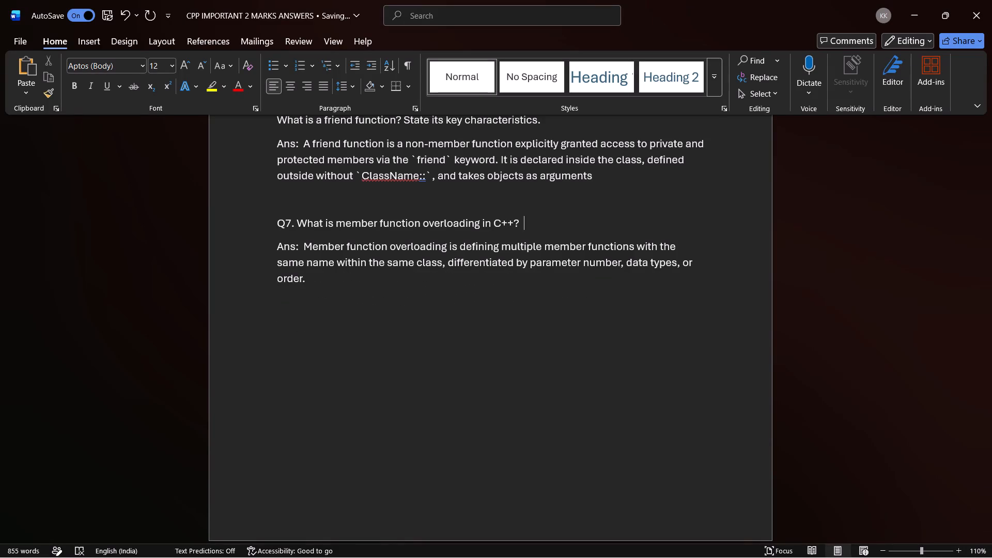
# Paste the copied question 8 on 'Array of Objects' and its answer on a new line below the Q7 answer.
pyautogui.press('Down')
pyautogui.press('Down')
pyautogui.press('Down')
pyautogui.press('Return')
pyautogui.hotkey('ctrl', 'v')
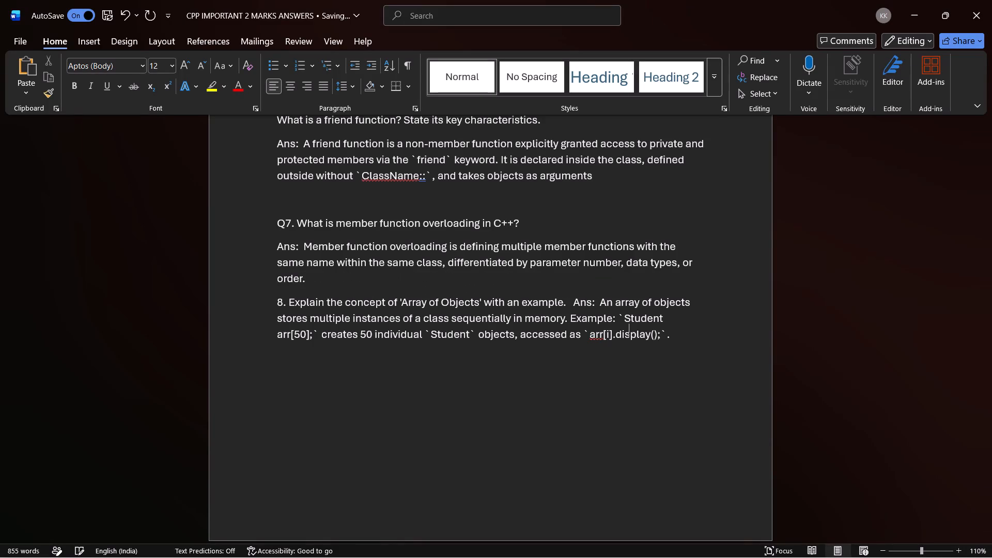
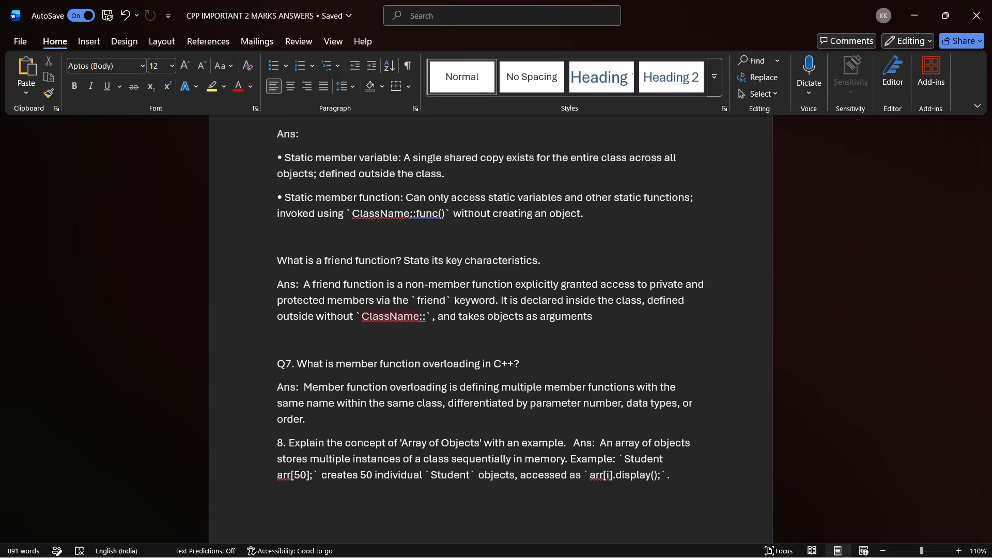
# Move the 'Ans:' text of question 8 on 'Array of Objects' onto its own line below the question.
pyautogui.scroll(2, 354, 220)
pyautogui.scroll(-4, 354, 220)
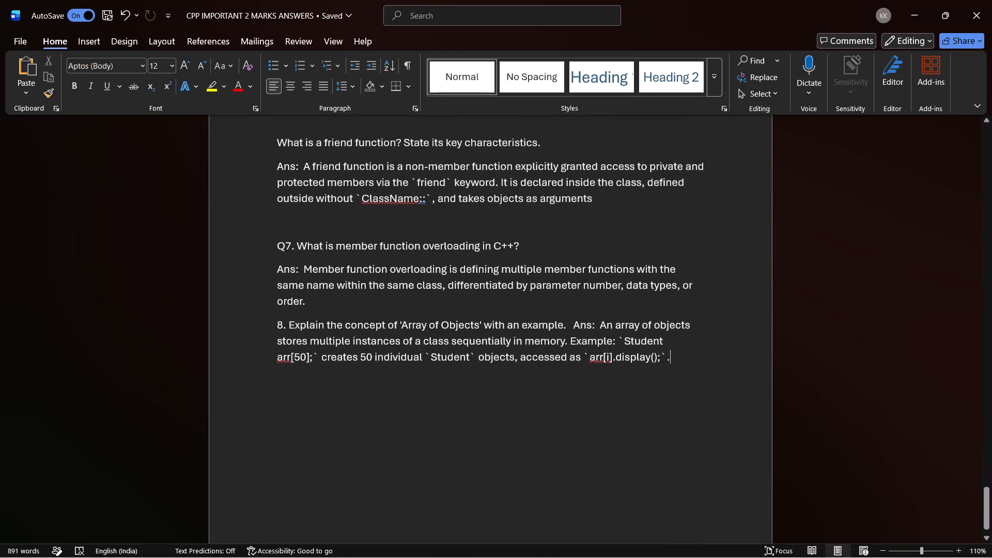
pyautogui.scroll(-1, 354, 220)
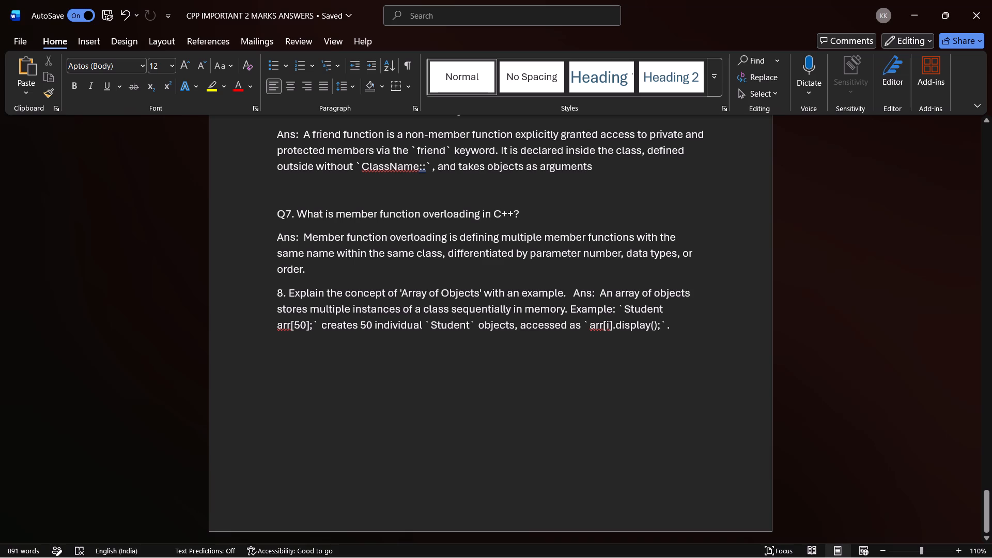
pyautogui.scroll(-1, 585, 278)
pyautogui.click(576, 291)
pyautogui.press('Return')
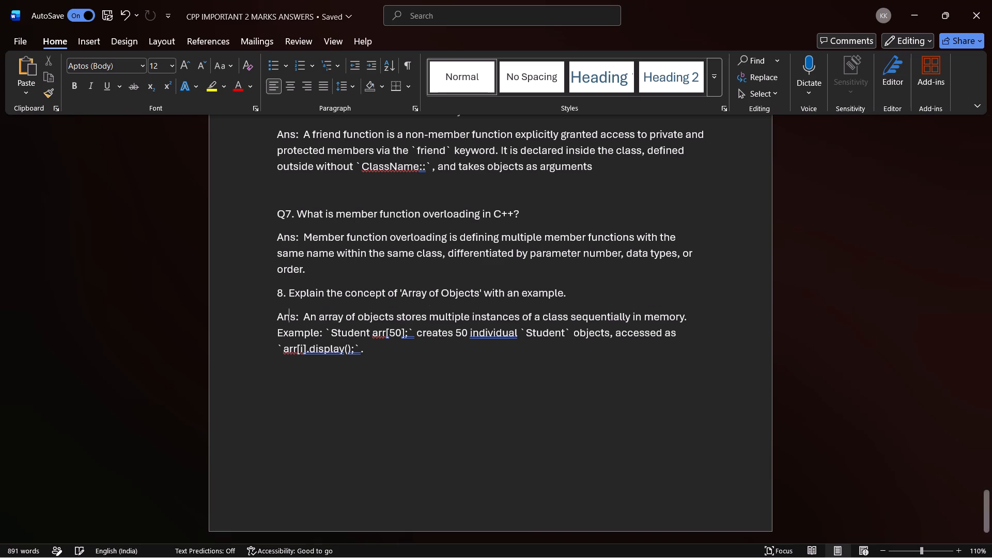
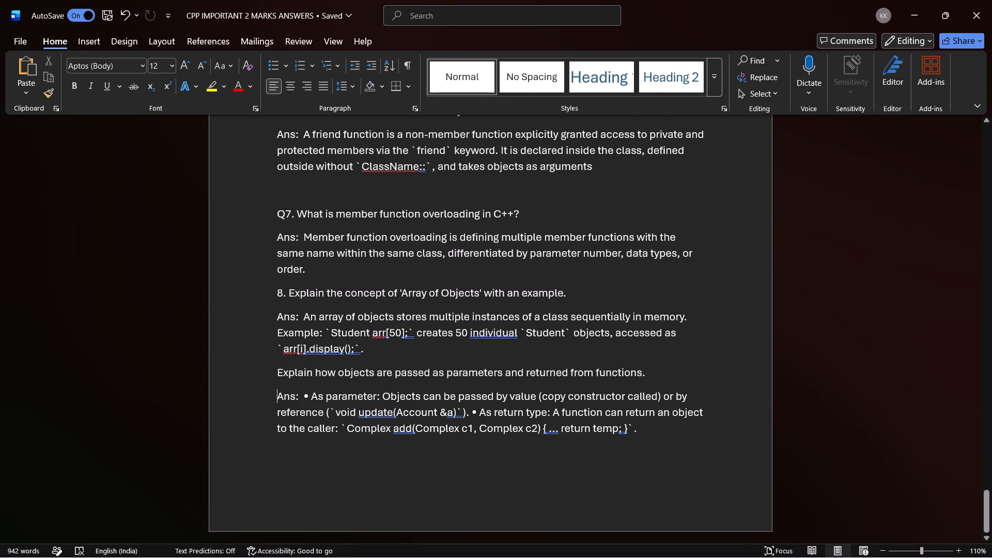
# Put the 'As parameter' and 'As return type' points of the objects-as-parameters answer on separate lines below 'Ans:'.
pyautogui.hscroll(-1, 344, 394)
pyautogui.click(302, 397)
pyautogui.press('BackSpace')
pyautogui.press('Return')
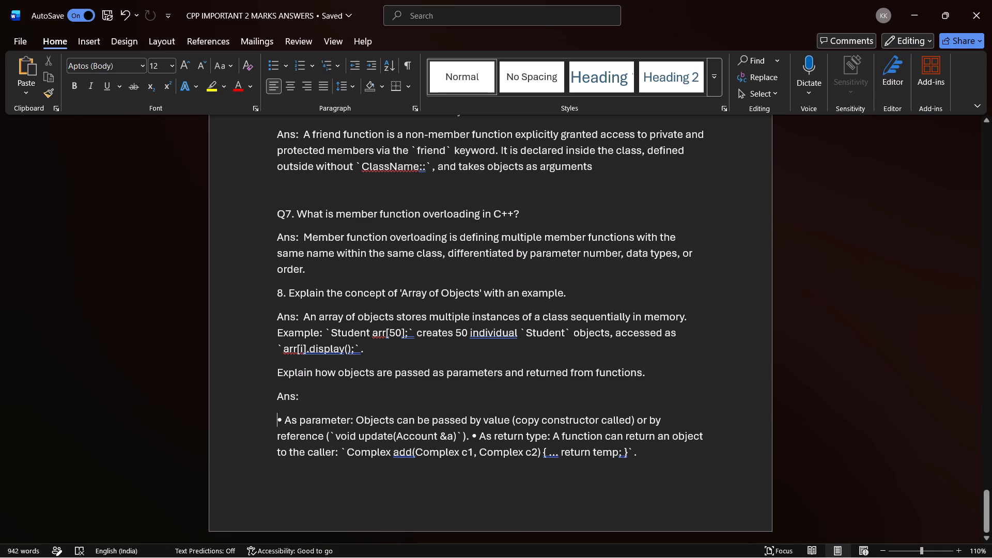
pyautogui.click(473, 440)
pyautogui.press('Return')
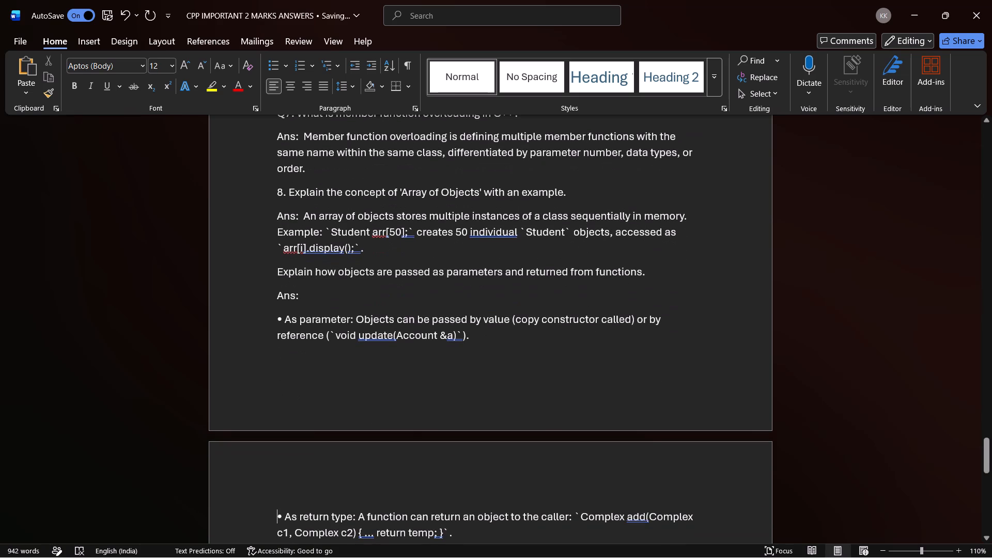
# Insert blank lines before the question 'Explain how objects are passed as parameters and returned from functions' so it starts on the next page.
pyautogui.click(276, 275)
pyautogui.press('Return')
pyautogui.press('Return')
pyautogui.press('Return')
pyautogui.press('Return')
pyautogui.press('Return')
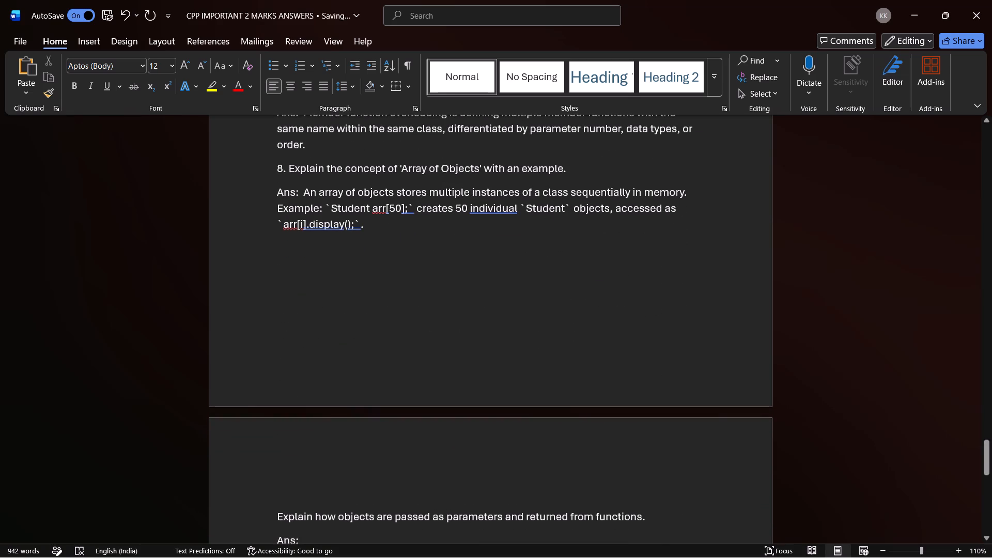
pyautogui.press('BackSpace')
pyautogui.press('BackSpace')
pyautogui.press('Return')
pyautogui.scroll(-1, 276, 275)
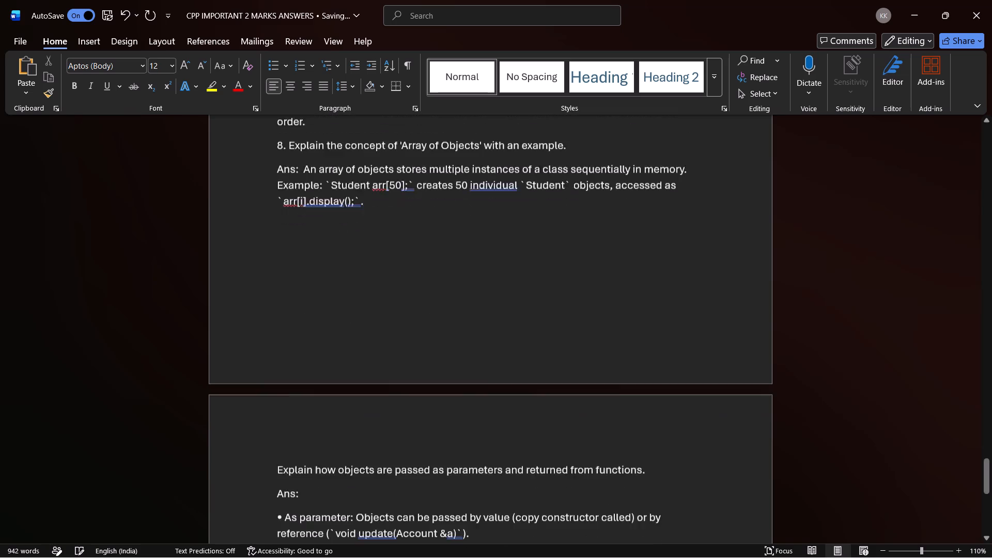
pyautogui.scroll(-1, 276, 275)
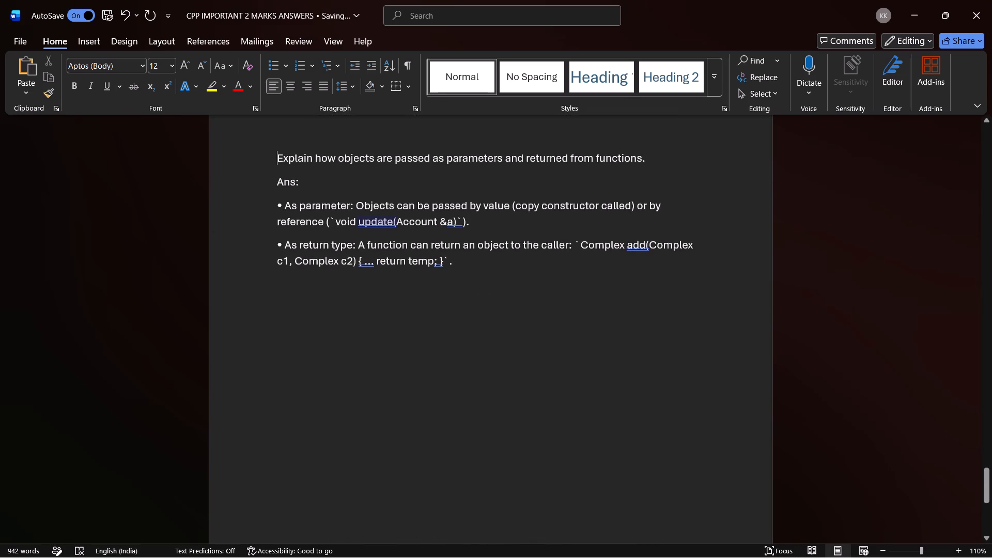
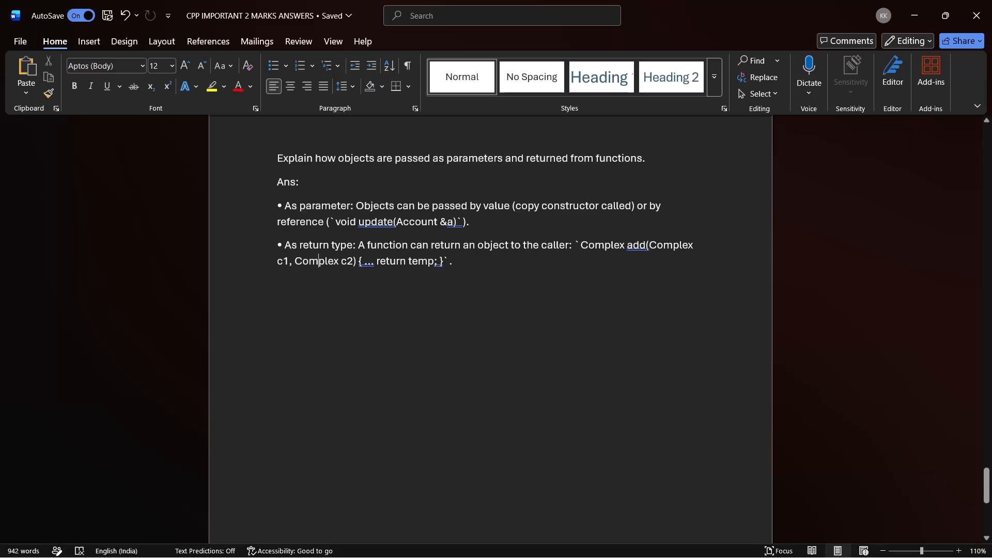
# Paste the copied nested class question and answer on a new line after the 'As return type' point.
pyautogui.press('Right')
pyautogui.press('Right')
pyautogui.press('Right')
pyautogui.press('Right')
pyautogui.press('Right')
pyautogui.press('Right')
pyautogui.press('Right')
pyautogui.press('Right')
pyautogui.press('Right')
pyautogui.press('Right')
pyautogui.press('Right')
pyautogui.press('Right')
pyautogui.press('Right')
pyautogui.press('Right')
pyautogui.press('Right')
pyautogui.press('Right')
pyautogui.press('Right')
pyautogui.press('Right')
pyautogui.press('Right')
pyautogui.press('Right')
pyautogui.press('Right')
pyautogui.press('Right')
pyautogui.press('Right')
pyautogui.press('Right')
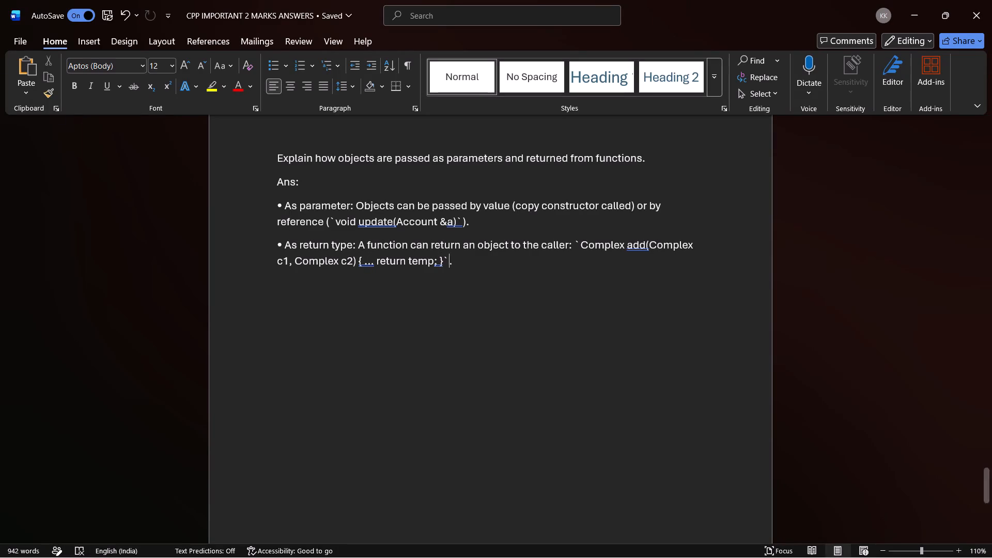
pyautogui.press('Return')
pyautogui.hotkey('ctrl', 'v')
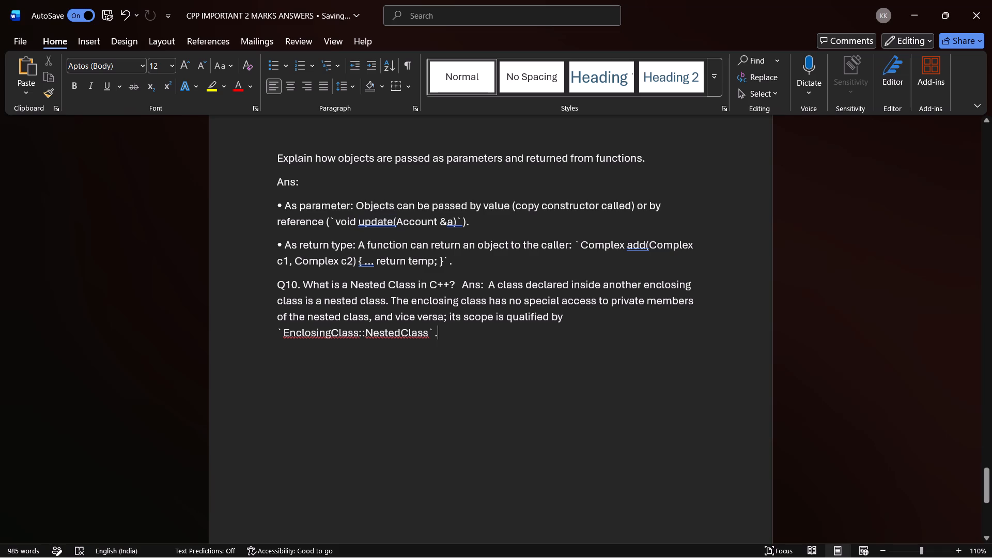
# Split the Q10 nested class text so 'Ans:' and the answer each start their own line, without leading spaces.
pyautogui.click(463, 290)
pyautogui.press('Return')
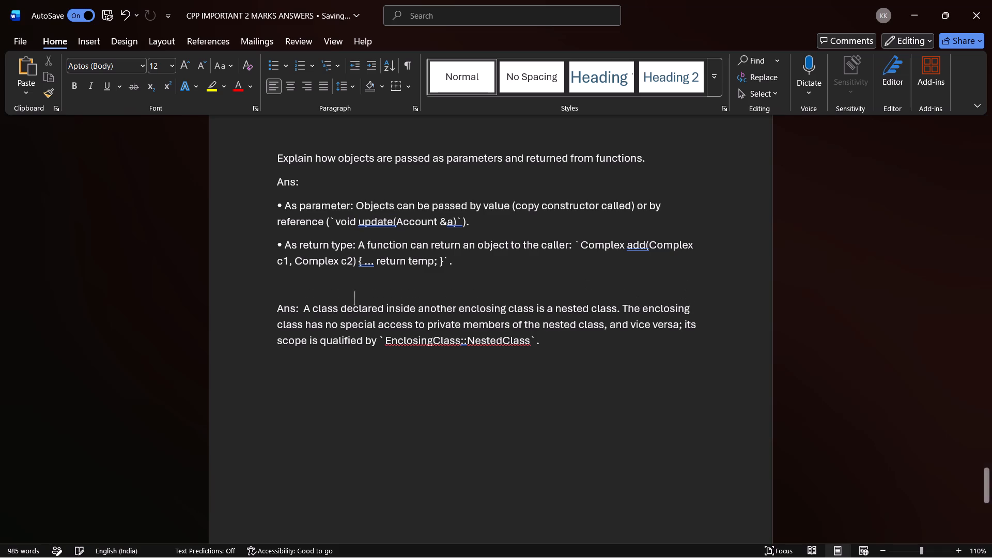
pyautogui.press('Right')
pyautogui.press('Right')
pyautogui.press('Right')
pyautogui.press('Right')
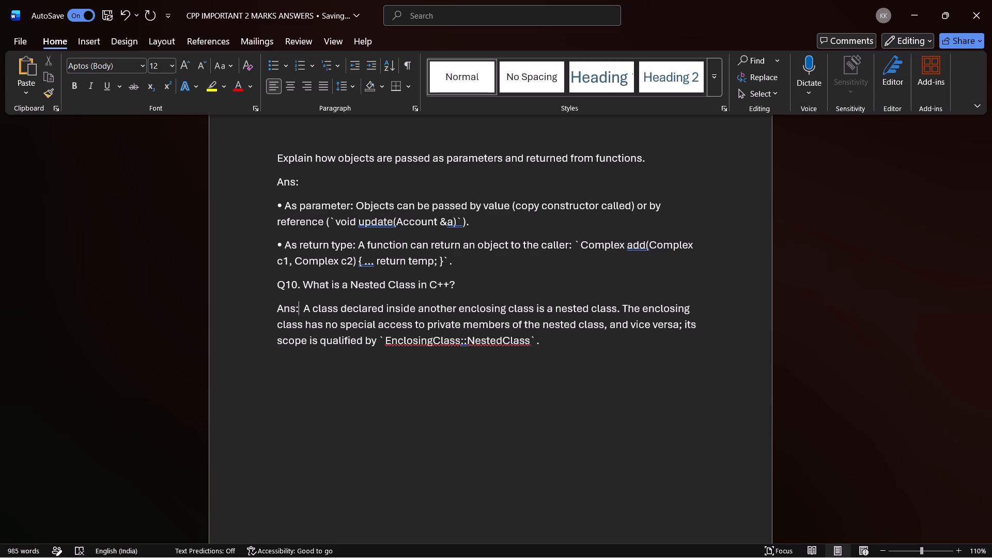
pyautogui.press('Return')
pyautogui.press('Right')
pyautogui.press('BackSpace')
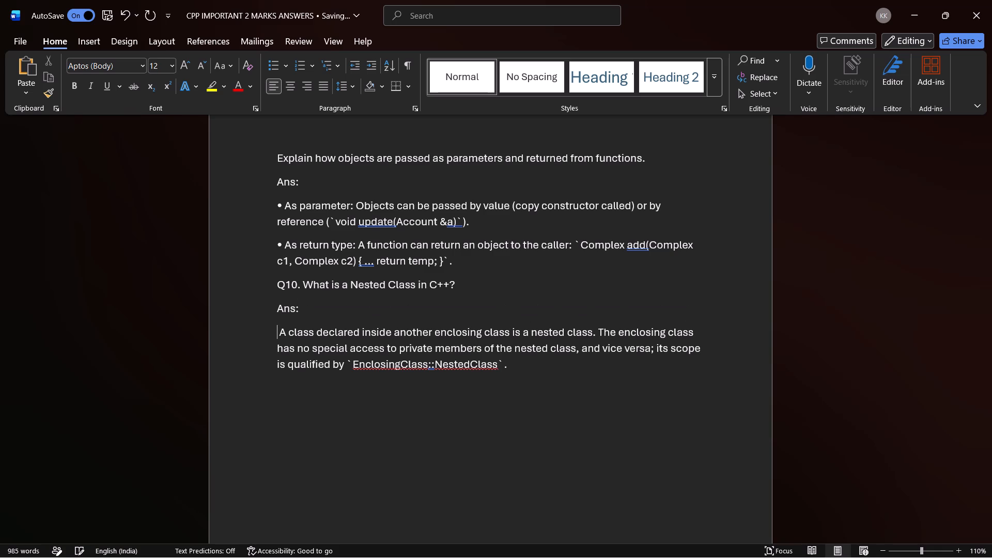
pyautogui.press('Delete')
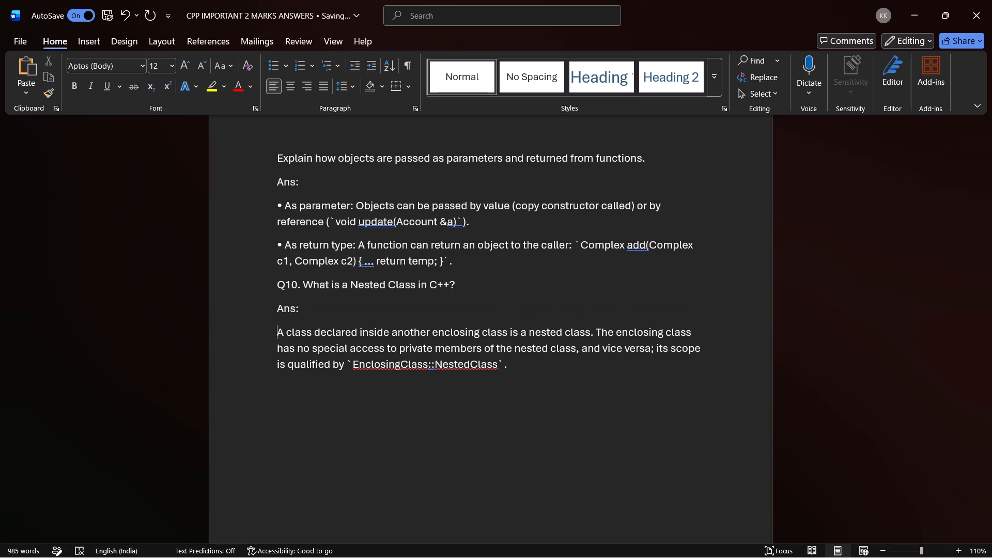
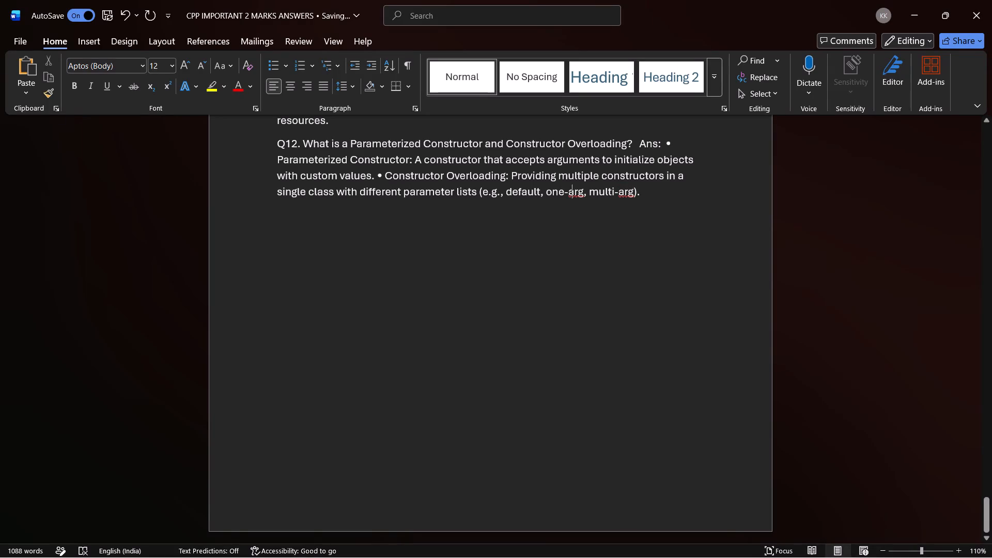
# Start a new empty line after the end of the Q12 answer on parameterized constructors and constructor overloading.
pyautogui.press('Right')
pyautogui.press('Return')
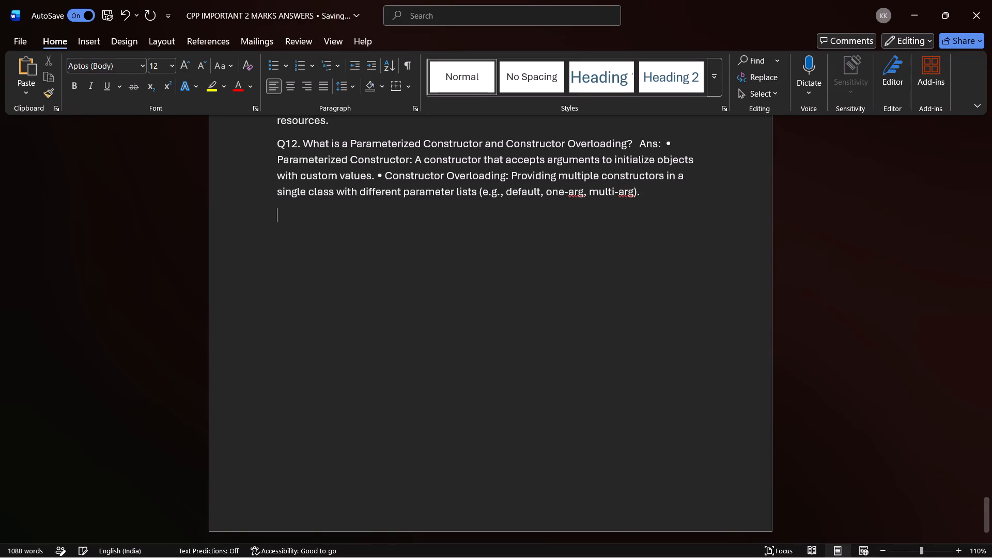
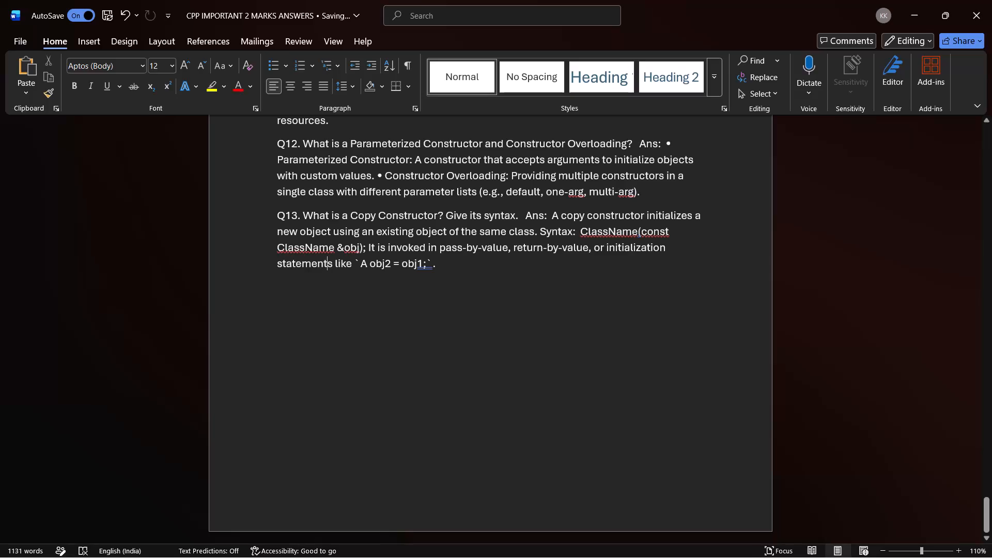
# Paste the copied Q14 question and answer on anonymous objects on a new line after the Q13 answer.
pyautogui.press('Right')
pyautogui.press('Return')
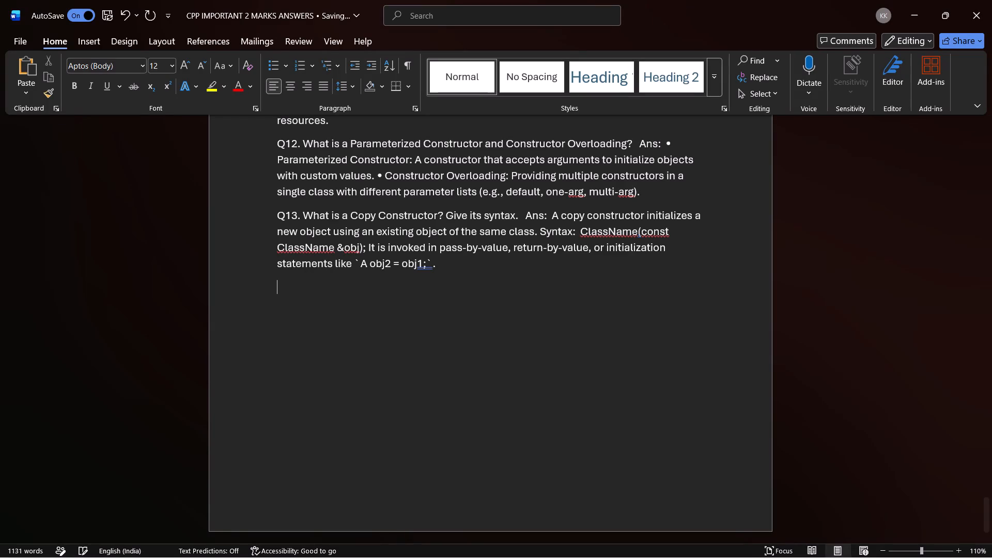
pyautogui.hotkey('ctrl', 'v')
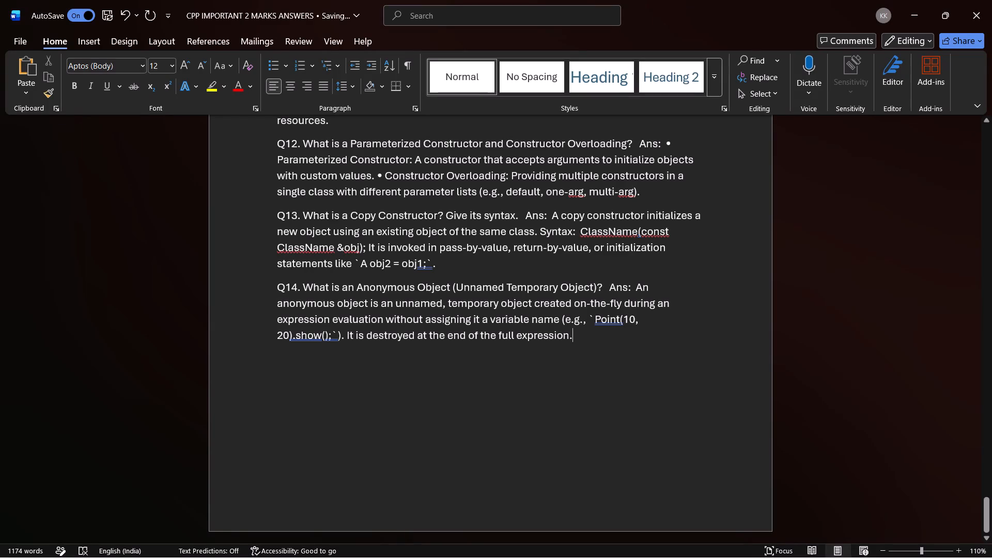
# Split Q14 into separate lines for the question, "Ans:" and the answer text, removing the extra spaces before the answer.
pyautogui.click(602, 291)
pyautogui.press('Right')
pyautogui.press('Right')
pyautogui.press('Right')
pyautogui.press('Return')
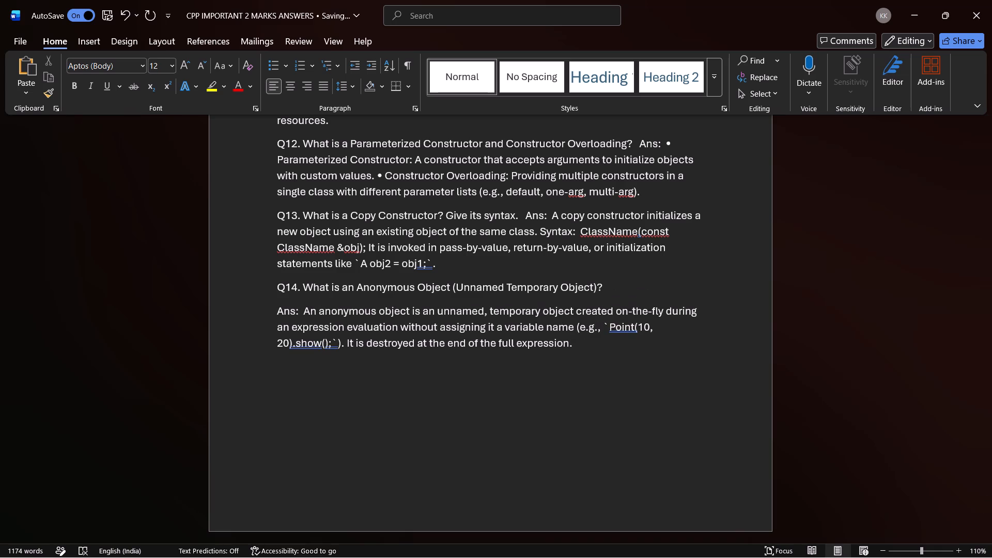
pyautogui.press('Right')
pyautogui.press('Right')
pyautogui.press('Right')
pyautogui.press('Right')
pyautogui.press('Return')
pyautogui.press('Delete')
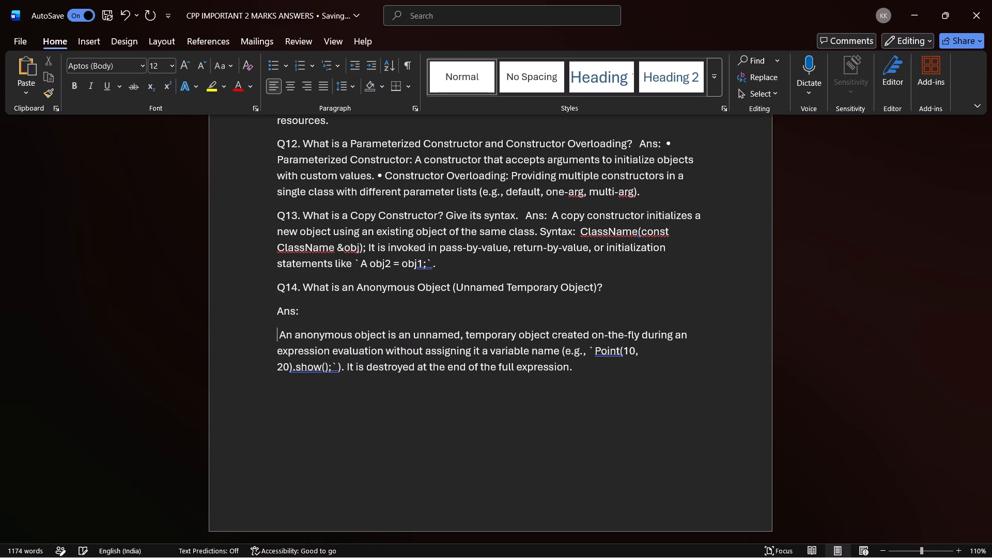
pyautogui.press('Delete')
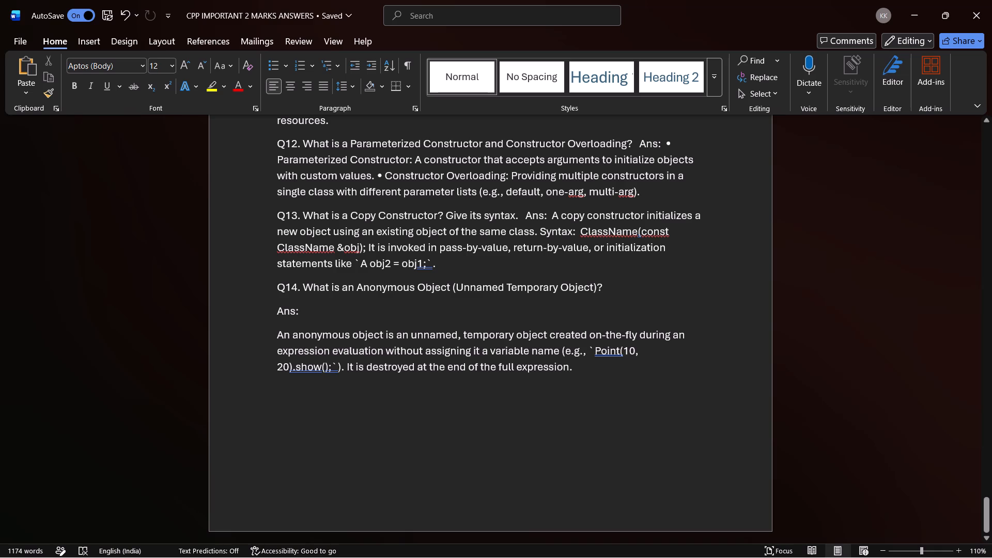
# Read through the Q14 answer on anonymous objects up to its closing sentence.
pyautogui.press('Right')
pyautogui.press('Right')
pyautogui.press('Right')
pyautogui.press('Right')
pyautogui.press('Right')
pyautogui.press('Right')
pyautogui.press('Right')
pyautogui.press('Right')
pyautogui.press('Right')
pyautogui.press('Right')
pyautogui.press('Right')
pyautogui.press('Right')
pyautogui.press('Right')
pyautogui.press('Right')
pyautogui.press('Right')
pyautogui.press('Right')
pyautogui.press('Right')
pyautogui.press('Right')
pyautogui.press('Right')
pyautogui.press('Right')
pyautogui.press('Right')
pyautogui.press('Right')
pyautogui.press('Right')
pyautogui.press('Right')
pyautogui.press('Right')
pyautogui.press('Right')
pyautogui.press('Right')
pyautogui.press('Right')
pyautogui.press('Right')
pyautogui.press('Right')
pyautogui.press('Right')
pyautogui.press('Right')
pyautogui.press('Right')
pyautogui.press('Right')
pyautogui.press('Right')
pyautogui.press('Right')
pyautogui.press('Right')
pyautogui.press('Right')
pyautogui.press('Right')
pyautogui.press('Right')
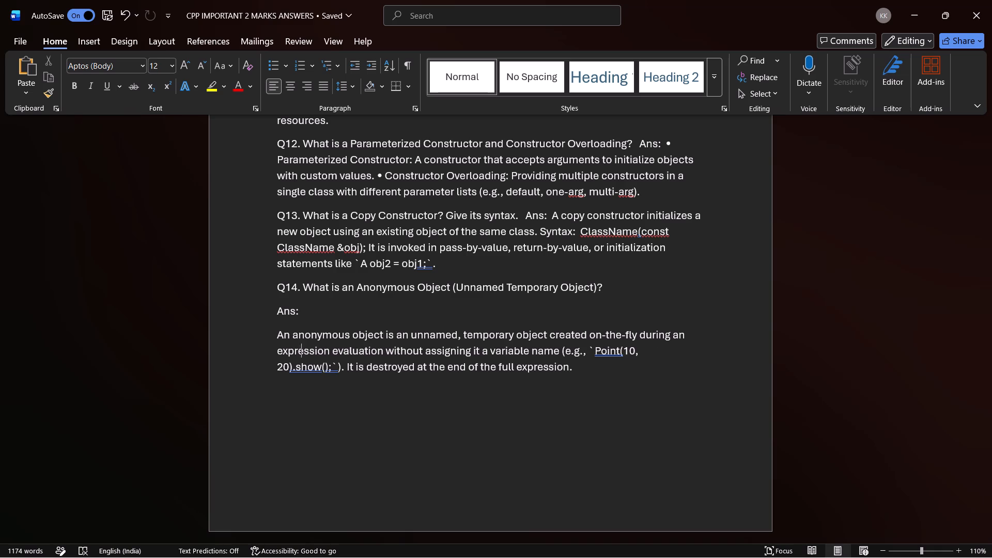
pyautogui.press('Right')
pyautogui.press('Right')
pyautogui.press('Right')
pyautogui.press('Right')
pyautogui.press('Right')
pyautogui.press('Right')
pyautogui.press('Right')
pyautogui.press('Right')
pyautogui.press('Right')
pyautogui.press('Right')
pyautogui.press('Right')
pyautogui.press('Right')
pyautogui.press('Right')
pyautogui.press('Right')
pyautogui.press('Right')
pyautogui.press('Right')
pyautogui.press('Right')
pyautogui.press('Right')
pyautogui.press('Right')
pyautogui.press('Right')
pyautogui.press('Right')
pyautogui.press('Right')
pyautogui.press('Right')
pyautogui.press('Right')
pyautogui.press('Right')
pyautogui.press('Right')
pyautogui.press('Right')
pyautogui.press('Right')
pyautogui.press('Right')
pyautogui.press('Right')
pyautogui.press('Right')
pyautogui.press('Right')
pyautogui.press('Right')
pyautogui.press('Right')
pyautogui.press('Right')
pyautogui.press('Right')
pyautogui.press('Right')
pyautogui.press('Right')
pyautogui.press('Right')
pyautogui.press('Right')
pyautogui.press('Right')
pyautogui.press('Right')
pyautogui.press('Right')
pyautogui.press('Right')
pyautogui.press('Right')
pyautogui.press('Right')
pyautogui.press('Right')
pyautogui.press('Right')
pyautogui.press('Right')
pyautogui.press('Right')
pyautogui.press('Right')
pyautogui.press('Right')
pyautogui.press('Right')
pyautogui.press('Right')
pyautogui.press('Right')
pyautogui.press('Right')
pyautogui.press('Right')
pyautogui.press('Right')
pyautogui.press('Right')
pyautogui.press('Right')
pyautogui.press('Right')
pyautogui.press('Right')
pyautogui.press('Right')
pyautogui.press('Right')
pyautogui.press('Right')
pyautogui.press('Right')
pyautogui.press('Right')
pyautogui.press('Right')
pyautogui.press('Right')
pyautogui.press('Right')
pyautogui.press('Right')
pyautogui.press('Right')
pyautogui.press('Right')
pyautogui.press('Right')
pyautogui.press('Right')
pyautogui.press('Right')
pyautogui.press('Right')
pyautogui.press('Right')
pyautogui.press('Right')
pyautogui.press('Right')
pyautogui.press('Right')
# Break the Q13 copy constructor paragraph before "Ans:" so the answer starts on its own line below the question.
pyautogui.press('Up')
pyautogui.press('Up')
pyautogui.press('Up')
pyautogui.press('Up')
pyautogui.press('Up')
pyautogui.press('Up')
pyautogui.press('Up')
pyautogui.press('Up')
pyautogui.press('Up')
pyautogui.press('Up')
pyautogui.press('Up')
pyautogui.press('Down')
pyautogui.press('Down')
pyautogui.press('Down')
pyautogui.press('Left')
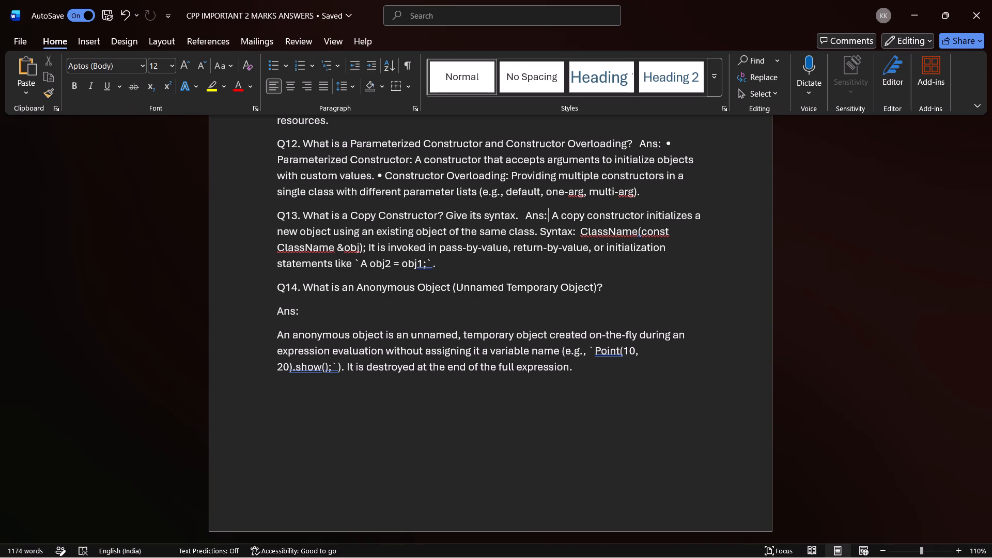
pyautogui.press('Left')
pyautogui.press('Left')
pyautogui.press('Left')
pyautogui.press('Left')
pyautogui.press('Return')
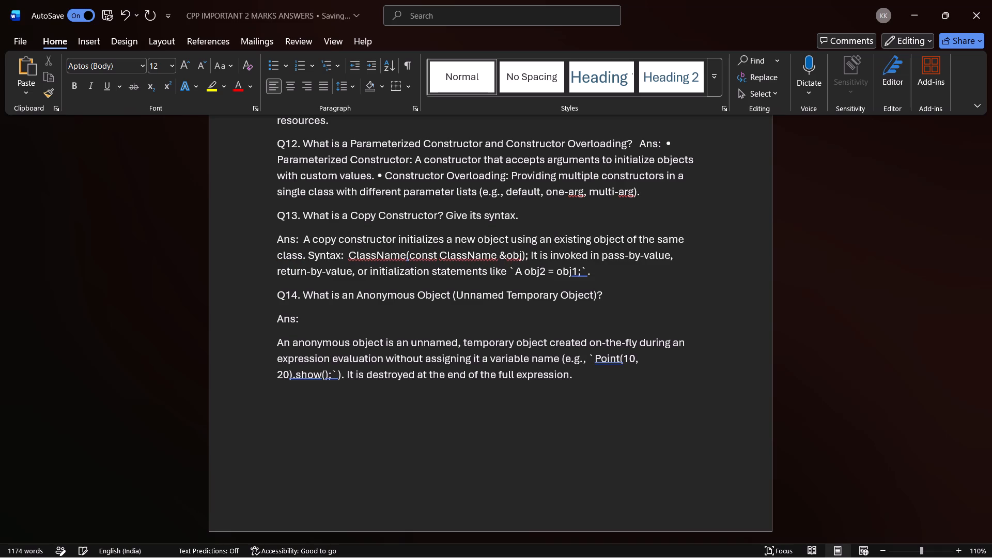
# Break the Q13 paragraph after "Ans:" so the copy constructor answer text starts on its own line.
pyautogui.press('Right')
pyautogui.press('Right')
pyautogui.press('Right')
pyautogui.press('Right')
pyautogui.press('Right')
pyautogui.press('Right')
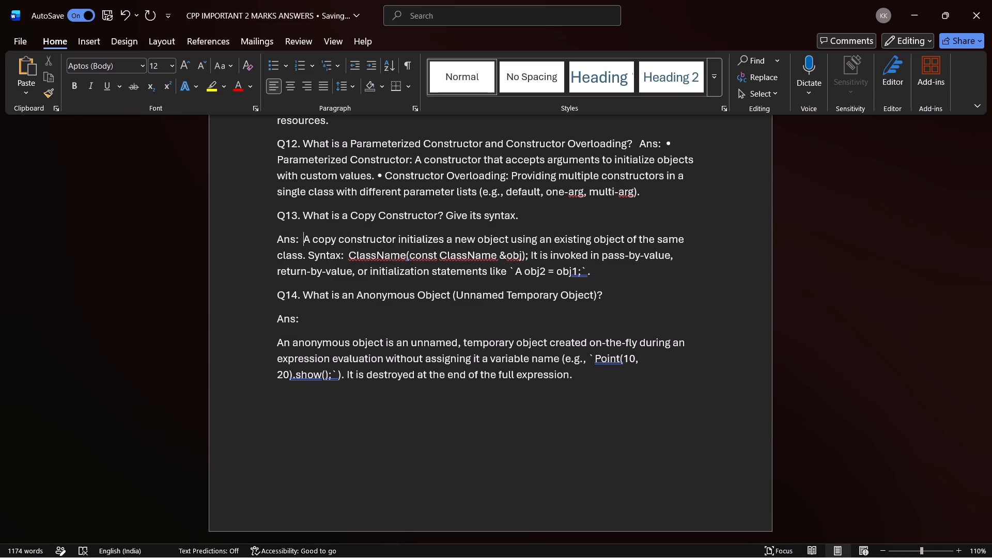
pyautogui.press('Return')
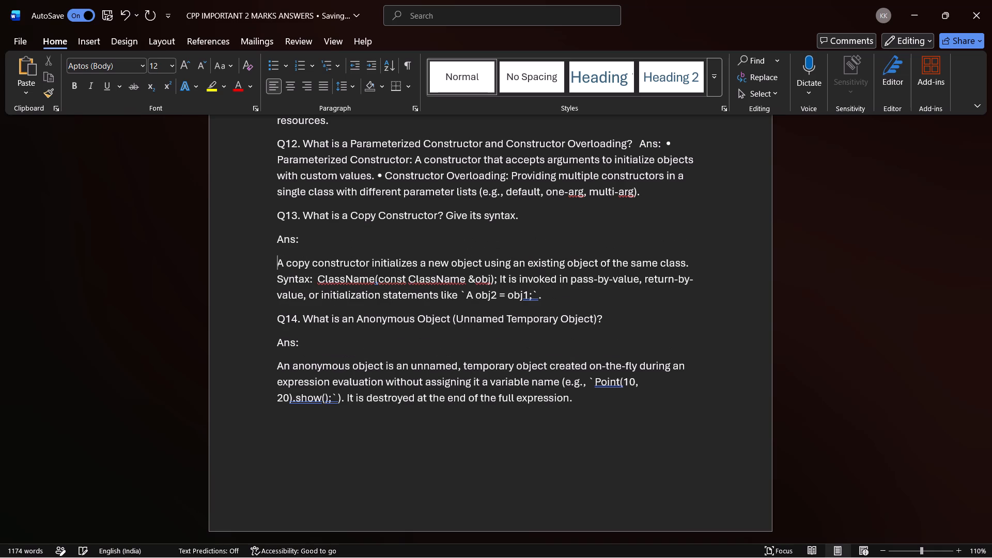
# Read through the Q13 copy constructor answer, from its definition and syntax to the cases in which it is invoked.
pyautogui.press('Right')
pyautogui.press('Right')
pyautogui.press('Right')
pyautogui.press('Right')
pyautogui.press('Right')
pyautogui.press('Right')
pyautogui.press('Right')
pyautogui.press('Right')
pyautogui.press('Right')
pyautogui.press('Right')
pyautogui.press('Right')
pyautogui.press('Right')
pyautogui.press('Right')
pyautogui.press('Right')
pyautogui.press('Right')
pyautogui.press('Right')
pyautogui.press('Right')
pyautogui.press('Right')
pyautogui.press('Right')
pyautogui.press('Right')
pyautogui.press('Right')
pyautogui.press('Right')
pyautogui.press('Right')
pyautogui.press('Right')
pyautogui.press('Right')
pyautogui.press('Right')
pyautogui.press('Right')
pyautogui.press('Right')
pyautogui.press('Right')
pyautogui.press('Right')
pyautogui.press('Right')
pyautogui.press('Right')
pyautogui.press('Right')
pyautogui.press('Right')
pyautogui.press('Right')
pyautogui.press('Right')
pyautogui.press('Right')
pyautogui.press('Right')
pyautogui.press('Right')
pyautogui.press('Right')
pyautogui.press('Right')
pyautogui.press('Right')
pyautogui.press('Right')
pyautogui.press('Right')
pyautogui.press('Right')
pyautogui.press('Right')
pyautogui.press('Right')
pyautogui.press('Right')
pyautogui.press('Right')
pyautogui.press('Right')
pyautogui.press('Right')
pyautogui.press('Right')
pyautogui.press('Right')
pyautogui.press('Right')
pyautogui.press('Right')
pyautogui.press('Right')
pyautogui.press('Right')
pyautogui.press('Right')
pyautogui.press('Right')
pyautogui.press('Right')
pyautogui.press('Right')
pyautogui.press('Right')
pyautogui.press('Right')
pyautogui.press('Right')
pyautogui.press('Right')
pyautogui.press('Right')
pyautogui.press('Right')
pyautogui.press('Right')
pyautogui.press('Right')
pyautogui.press('Right')
pyautogui.press('Right')
pyautogui.press('Right')
pyautogui.press('Right')
pyautogui.press('Right')
pyautogui.press('Right')
pyautogui.press('Right')
pyautogui.press('Right')
pyautogui.press('Right')
pyautogui.press('Right')
pyautogui.press('Right')
pyautogui.press('Right')
pyautogui.press('Right')
pyautogui.press('Right')
pyautogui.press('Right')
pyautogui.press('Right')
pyautogui.press('Right')
pyautogui.press('Right')
pyautogui.press('Right')
pyautogui.press('Right')
pyautogui.press('Right')
pyautogui.press('Right')
pyautogui.press('Right')
pyautogui.press('Right')
pyautogui.press('Right')
pyautogui.press('Right')
pyautogui.press('Right')
pyautogui.press('Right')
pyautogui.press('Right')
pyautogui.press('Right')
pyautogui.press('Right')
pyautogui.press('Right')
pyautogui.press('Right')
pyautogui.press('Right')
pyautogui.press('Right')
pyautogui.press('Right')
pyautogui.press('Right')
pyautogui.press('Right')
pyautogui.press('Right')
pyautogui.press('Right')
pyautogui.press('Right')
pyautogui.press('Right')
pyautogui.press('Right')
pyautogui.press('Right')
pyautogui.press('Right')
pyautogui.press('Right')
pyautogui.press('Right')
pyautogui.press('Right')
pyautogui.press('Right')
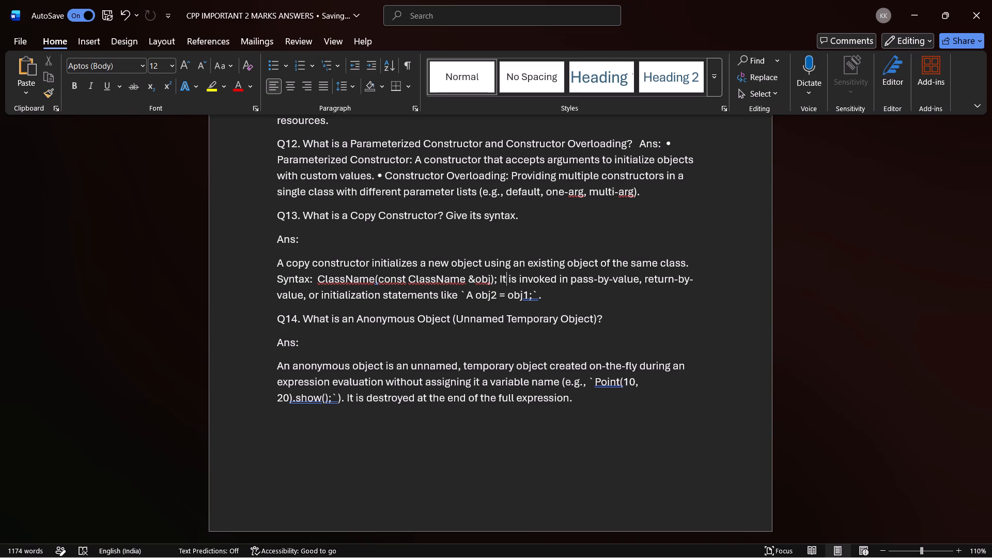
pyautogui.press('Right')
pyautogui.press('Right')
pyautogui.press('Right')
pyautogui.press('Right')
pyautogui.press('Right')
pyautogui.press('Right')
pyautogui.press('Right')
pyautogui.press('Right')
pyautogui.press('Right')
pyautogui.press('Right')
pyautogui.press('Right')
pyautogui.press('Right')
pyautogui.press('Right')
pyautogui.press('Right')
pyautogui.press('Right')
pyautogui.press('Right')
pyautogui.press('Right')
pyautogui.press('Right')
pyautogui.press('Right')
pyautogui.press('Right')
pyautogui.press('Right')
pyautogui.press('Right')
pyautogui.press('Right')
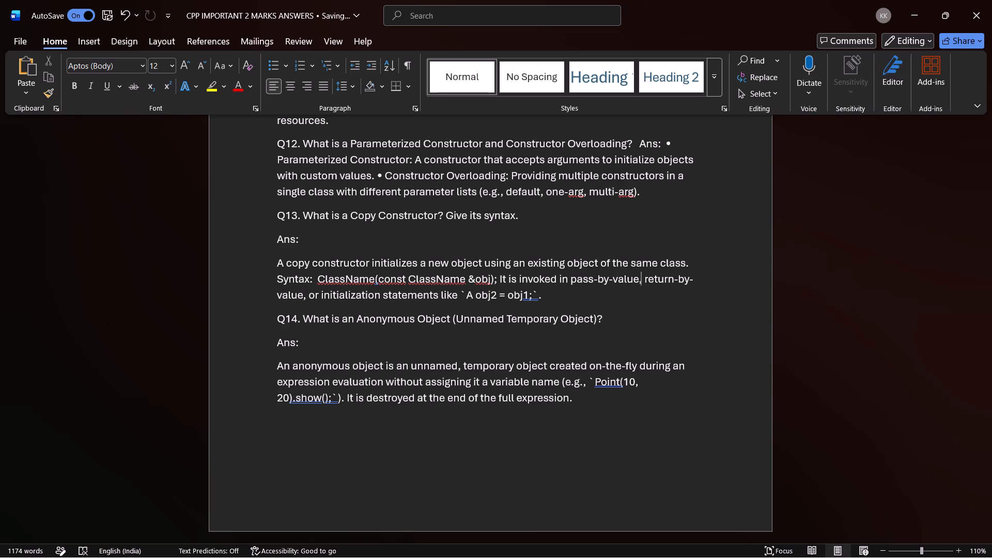
pyautogui.press('Right')
pyautogui.press('Right')
pyautogui.press('Right')
pyautogui.press('Right')
pyautogui.press('Right')
pyautogui.press('Right')
pyautogui.press('Right')
pyautogui.press('Right')
# Read through the rest of the Q13 copy constructor answer, from the return-by-value case to the closing initialization statement example.
pyautogui.press('Right')
pyautogui.press('Right')
pyautogui.press('Right')
pyautogui.press('Right')
pyautogui.press('Right')
pyautogui.press('Right')
pyautogui.press('Right')
pyautogui.press('Right')
pyautogui.press('Right')
pyautogui.press('Right')
pyautogui.press('Right')
pyautogui.press('Right')
pyautogui.press('Right')
pyautogui.press('Right')
pyautogui.press('Right')
pyautogui.press('Right')
pyautogui.press('Right')
pyautogui.press('Right')
pyautogui.press('Right')
pyautogui.press('Right')
pyautogui.press('Right')
pyautogui.press('Right')
pyautogui.press('Right')
pyautogui.press('Right')
pyautogui.press('Right')
pyautogui.press('Right')
pyautogui.press('Right')
pyautogui.press('Right')
pyautogui.press('Right')
pyautogui.press('Right')
pyautogui.press('Right')
pyautogui.press('Right')
pyautogui.press('Right')
pyautogui.press('Right')
pyautogui.press('Right')
pyautogui.press('Right')
pyautogui.press('Right')
pyautogui.press('Right')
pyautogui.press('Right')
pyautogui.press('Right')
pyautogui.press('Right')
pyautogui.press('Right')
pyautogui.press('Right')
pyautogui.press('Right')
pyautogui.press('Right')
pyautogui.press('Right')
pyautogui.press('Right')
pyautogui.press('Right')
pyautogui.press('Right')
pyautogui.press('Right')
pyautogui.press('Right')
pyautogui.press('Right')
pyautogui.press('Right')
pyautogui.press('Right')
pyautogui.press('Right')
pyautogui.press('Right')
pyautogui.press('Right')
pyautogui.press('Right')
# Break the Q13 copy constructor answer before "Syntax:" so the syntax starts on its own line below the definition.
pyautogui.press('Down')
pyautogui.press('Down')
pyautogui.press('Up')
pyautogui.click(295, 320)
pyautogui.click(277, 322)
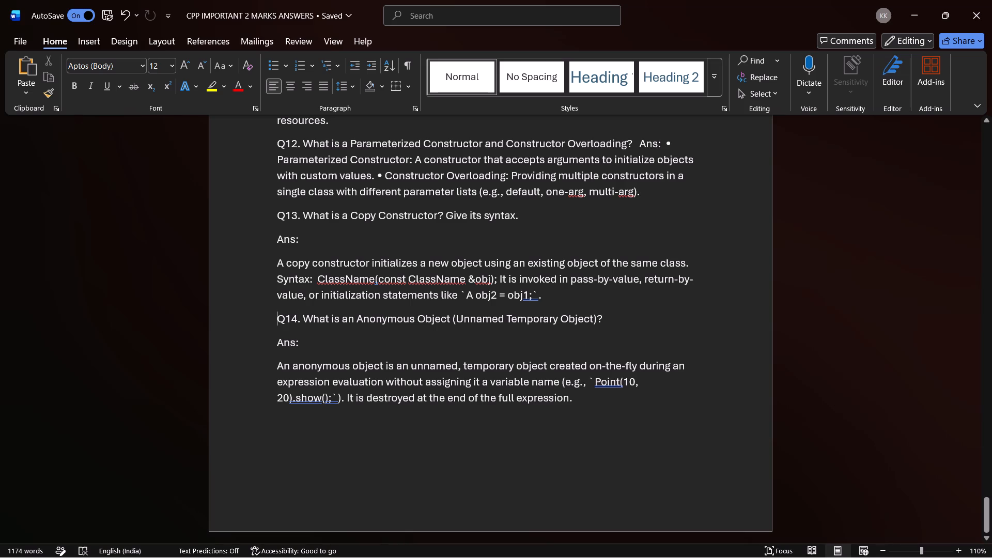
pyautogui.scroll(1, 368, 316)
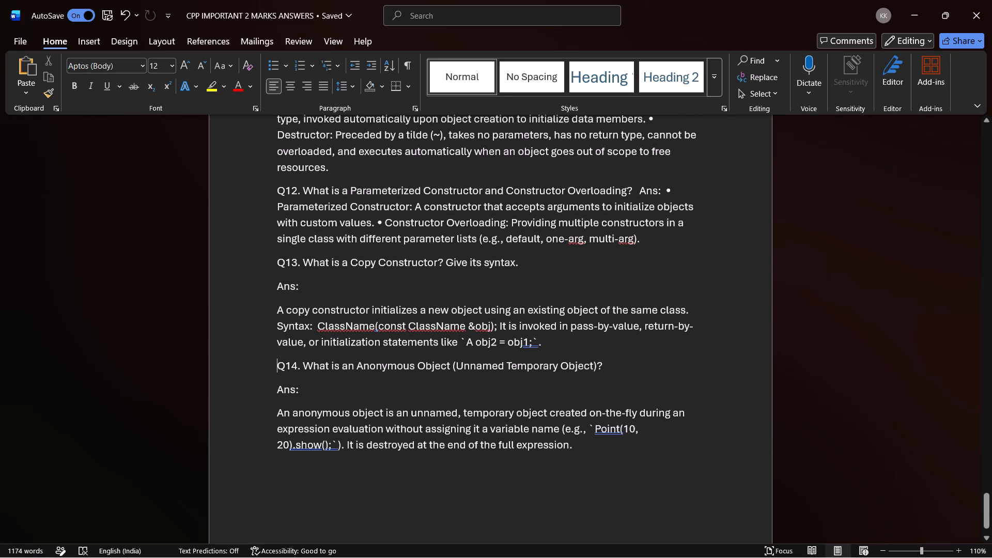
pyautogui.click(215, 379)
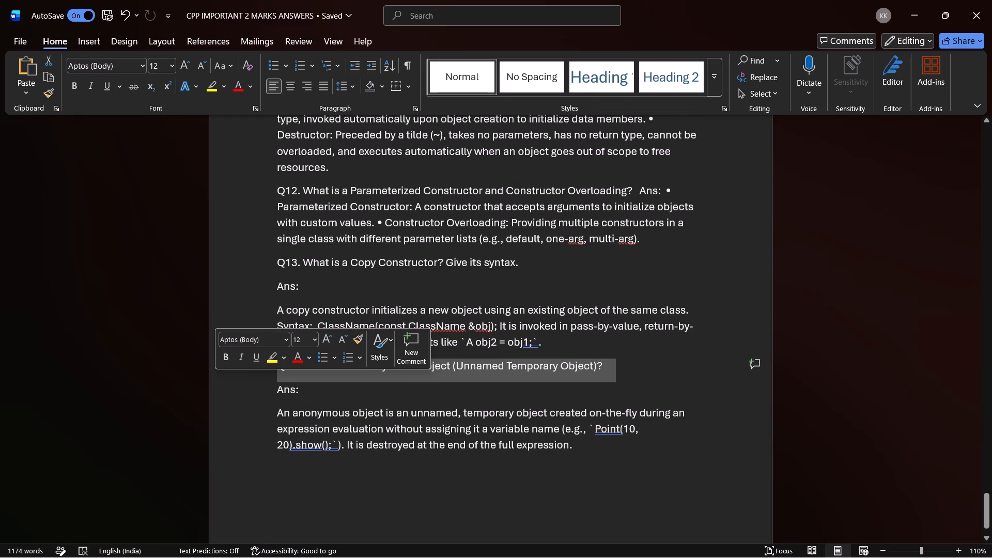
pyautogui.click(710, 317)
pyautogui.press('Return')
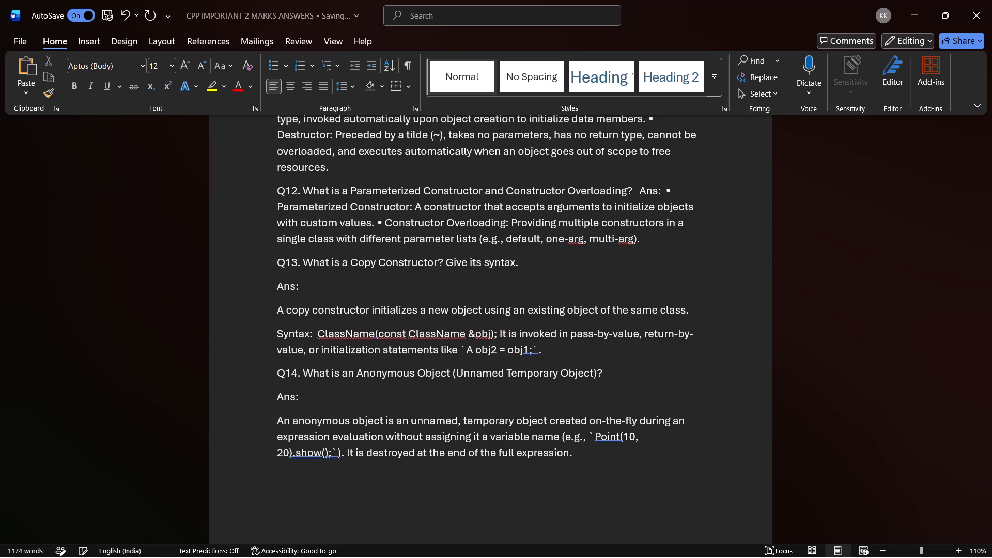
# Put the ClassName(const ClassName &obj) declaration on its own line below "Syntax:" and remove the space in front of it.
pyautogui.click(315, 336)
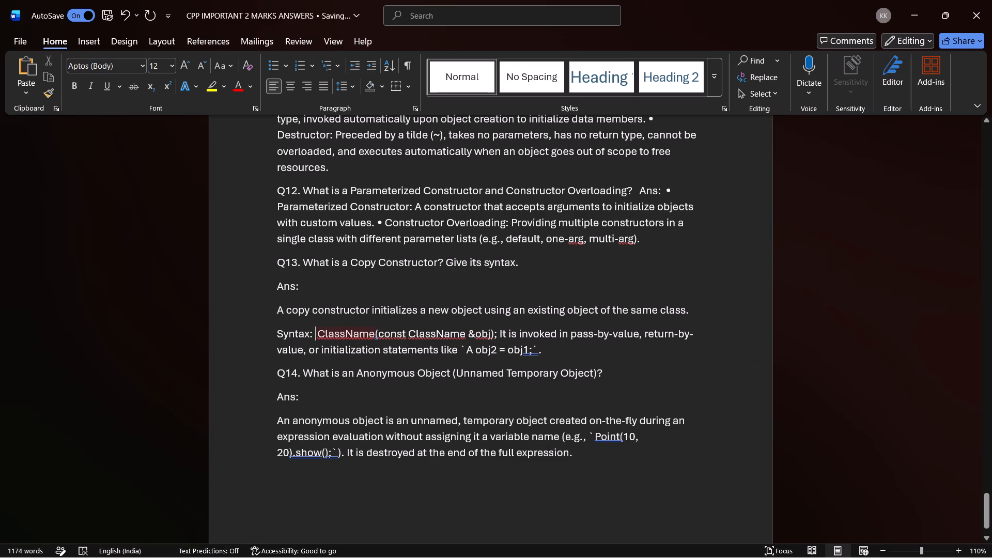
pyautogui.press('Return')
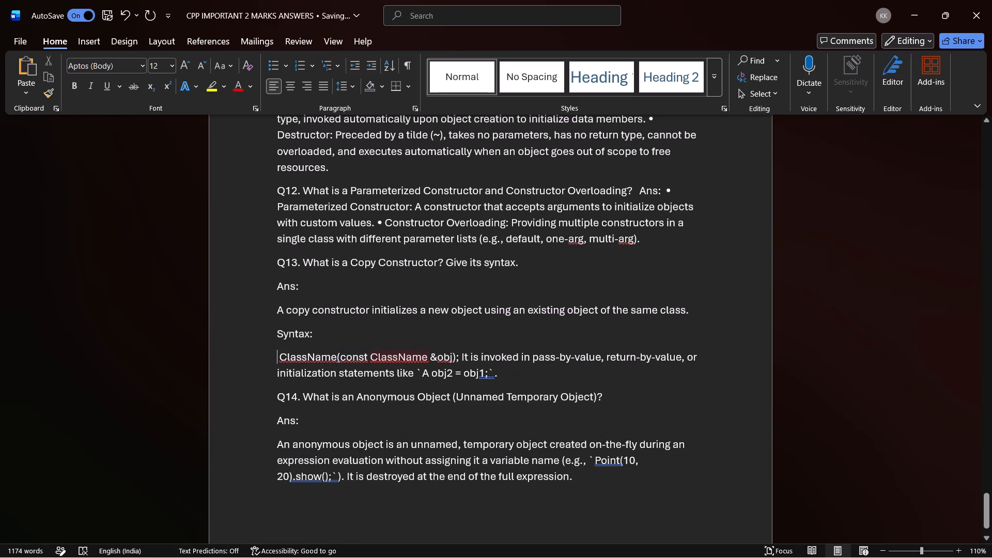
pyautogui.press('Delete')
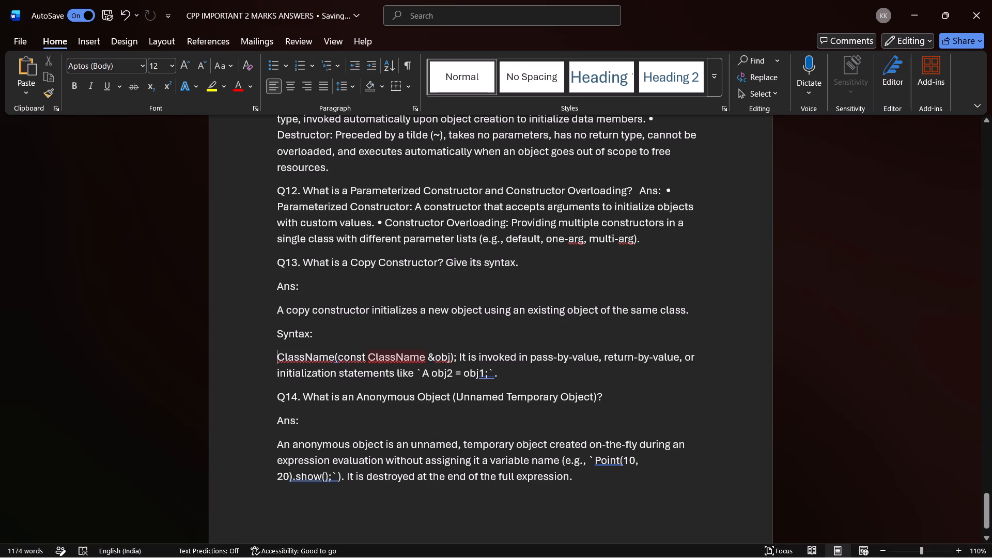
# Break the Q12 constructor overloading paragraph before "Ans:" so the label starts on its own line below the question.
pyautogui.scroll(-1, 490, 347)
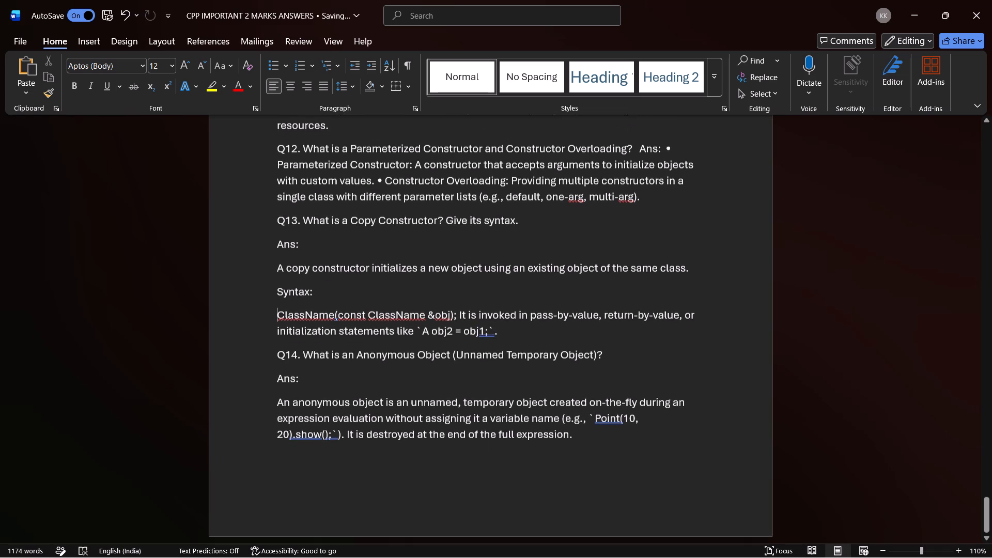
pyautogui.scroll(-1, 490, 347)
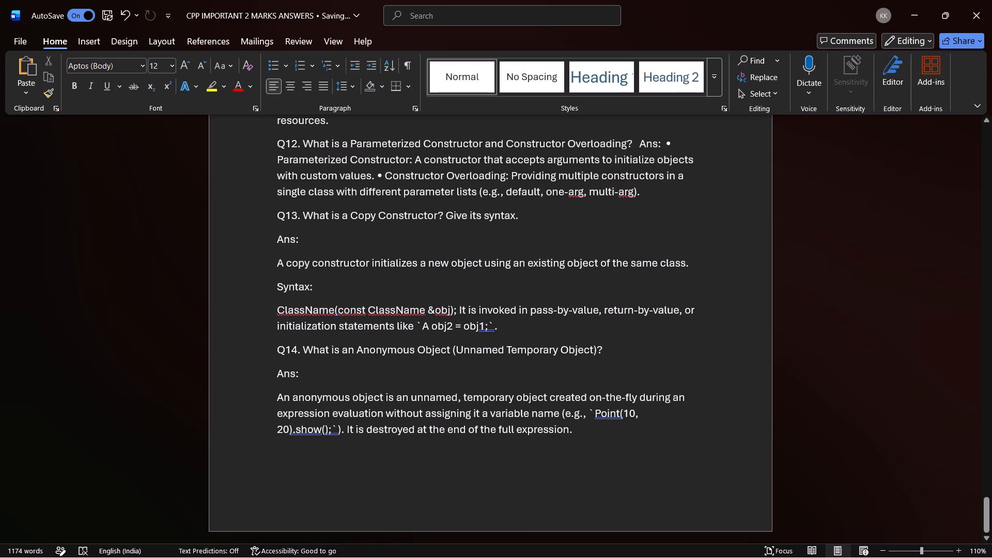
pyautogui.scroll(-1, 510, 324)
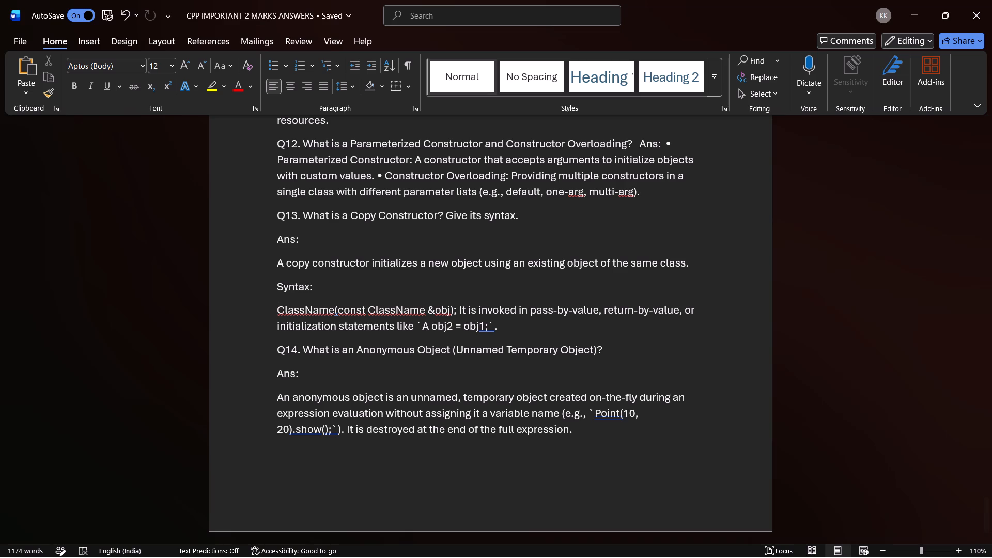
pyautogui.scroll(-1, 409, 373)
pyautogui.scroll(1, 416, 328)
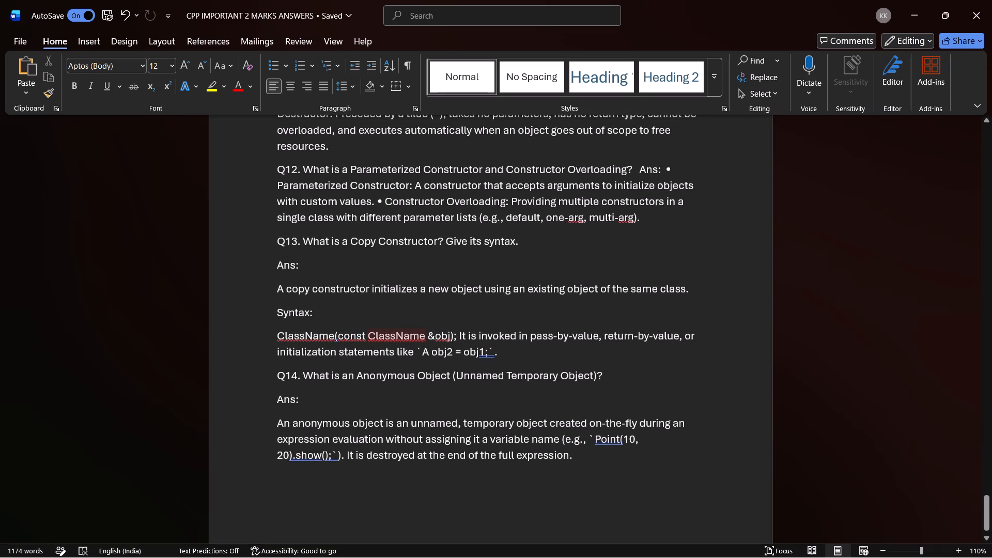
pyautogui.scroll(3, 416, 328)
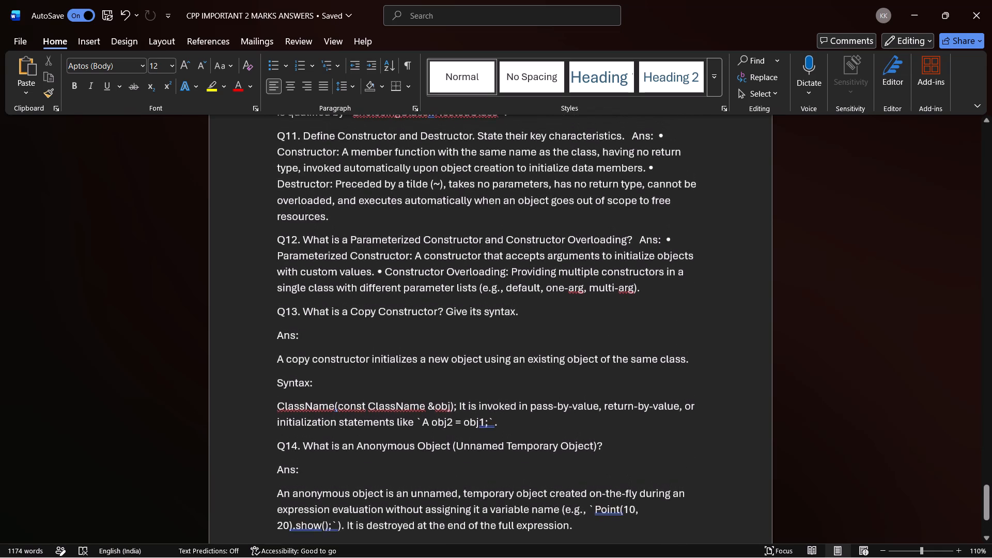
pyautogui.scroll(1, 403, 339)
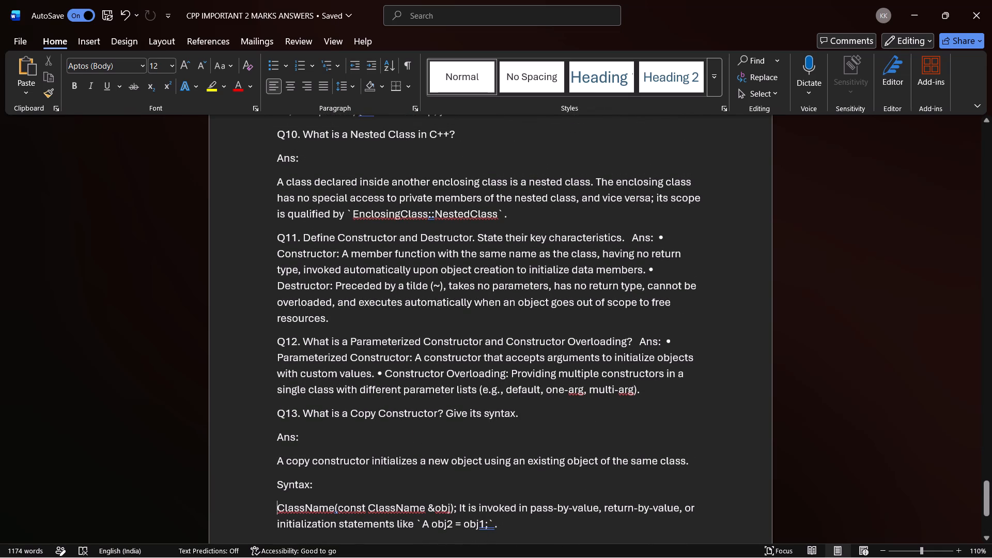
pyautogui.click(641, 339)
pyautogui.press('Return')
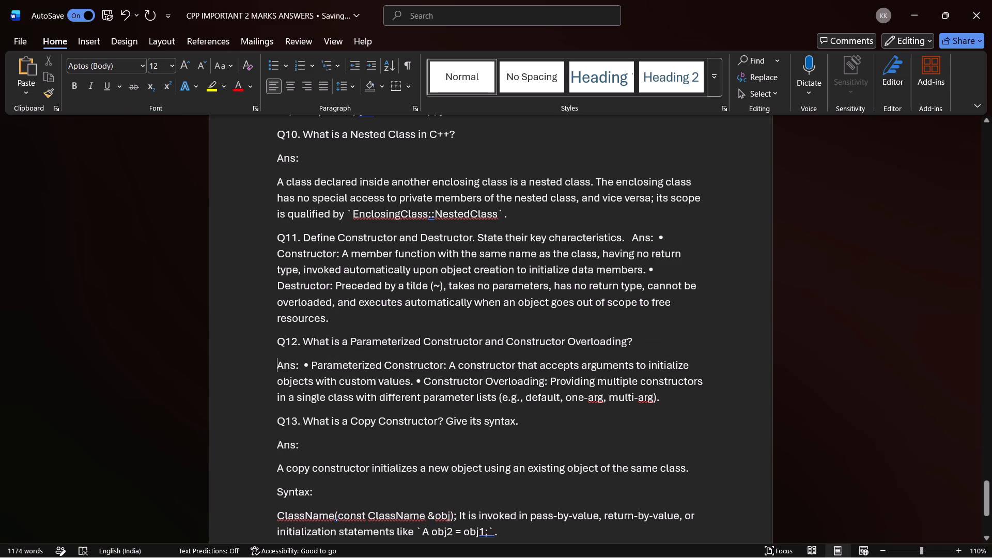
# Break the Q12 paragraph after "Ans:" so the bulleted Parameterized Constructor answer starts on its own line.
pyautogui.click(301, 364)
pyautogui.press('Right')
pyautogui.press('Return')
# Break the Q12 answer before the "Constructor Overloading" bullet so it starts on its own line below the Parameterized Constructor definition.
pyautogui.press('Right')
pyautogui.press('Right')
pyautogui.press('Right')
pyautogui.press('Right')
pyautogui.press('Right')
pyautogui.press('Right')
pyautogui.press('Right')
pyautogui.press('Right')
pyautogui.press('Right')
pyautogui.press('Right')
pyautogui.press('Right')
pyautogui.press('Right')
pyautogui.press('Right')
pyautogui.press('Right')
pyautogui.press('Right')
pyautogui.press('Right')
pyautogui.press('Right')
pyautogui.press('Right')
pyautogui.press('Right')
pyautogui.press('Right')
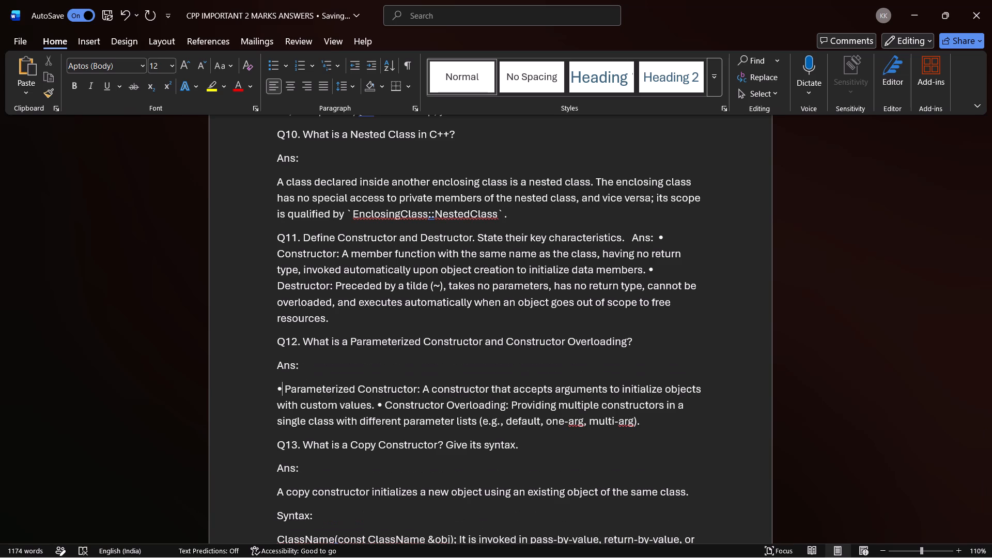
pyautogui.press('Right')
pyautogui.press('Right')
pyautogui.press('Right')
pyautogui.press('Right')
pyautogui.press('Right')
pyautogui.press('Right')
pyautogui.press('Right')
pyautogui.press('Right')
pyautogui.press('Right')
pyautogui.press('Right')
pyautogui.press('Right')
pyautogui.press('Right')
pyautogui.press('Right')
pyautogui.press('Right')
pyautogui.press('Right')
pyautogui.press('Right')
pyautogui.press('Right')
pyautogui.press('Right')
pyautogui.press('Right')
pyautogui.press('Right')
pyautogui.press('Right')
pyautogui.press('Right')
pyautogui.press('Right')
pyautogui.press('Right')
pyautogui.press('Right')
pyautogui.press('Right')
pyautogui.press('Right')
pyautogui.press('Right')
pyautogui.press('Right')
pyautogui.press('Right')
pyautogui.press('Right')
pyautogui.press('Right')
pyautogui.press('Right')
pyautogui.press('Right')
pyautogui.press('Right')
pyautogui.press('Right')
pyautogui.press('Right')
pyautogui.press('Right')
pyautogui.press('Right')
pyautogui.press('Right')
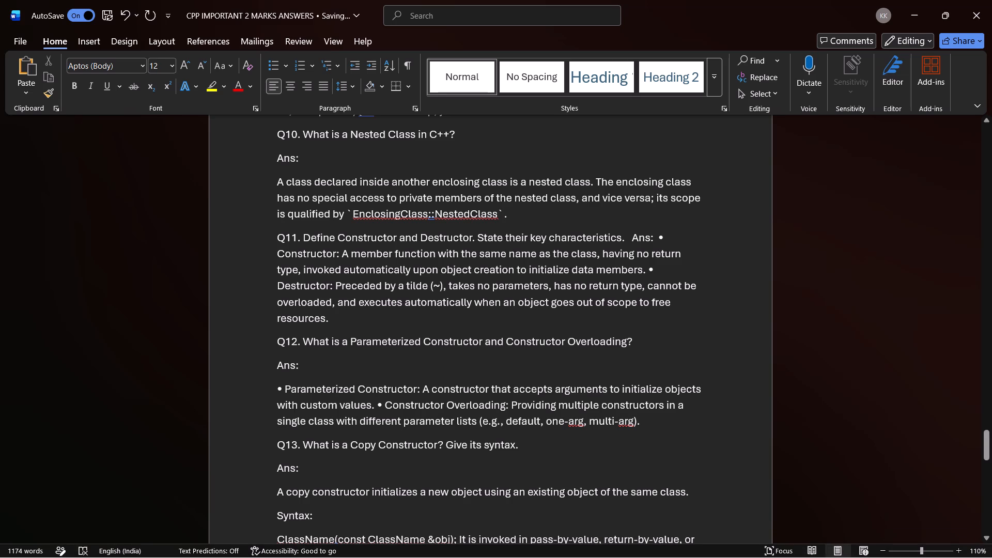
pyautogui.moveTo(305, 384); pyautogui.dragTo(401, 397)
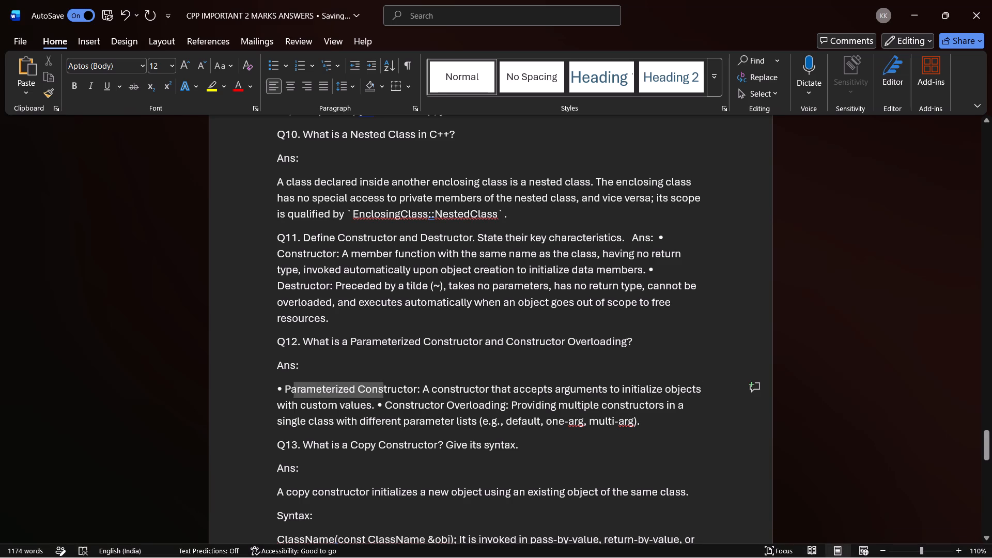
pyautogui.moveTo(401, 397); pyautogui.dragTo(581, 391)
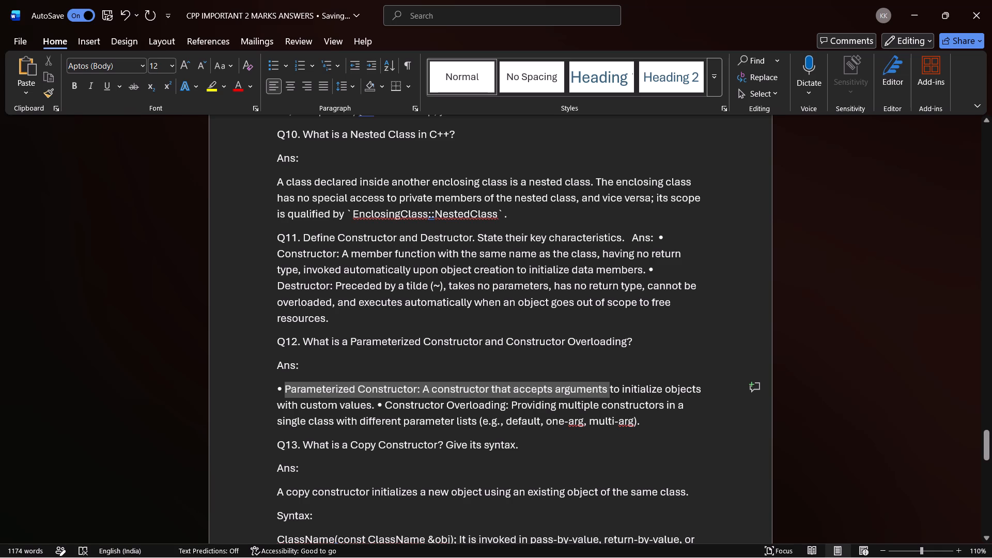
pyautogui.moveTo(581, 391); pyautogui.dragTo(671, 391)
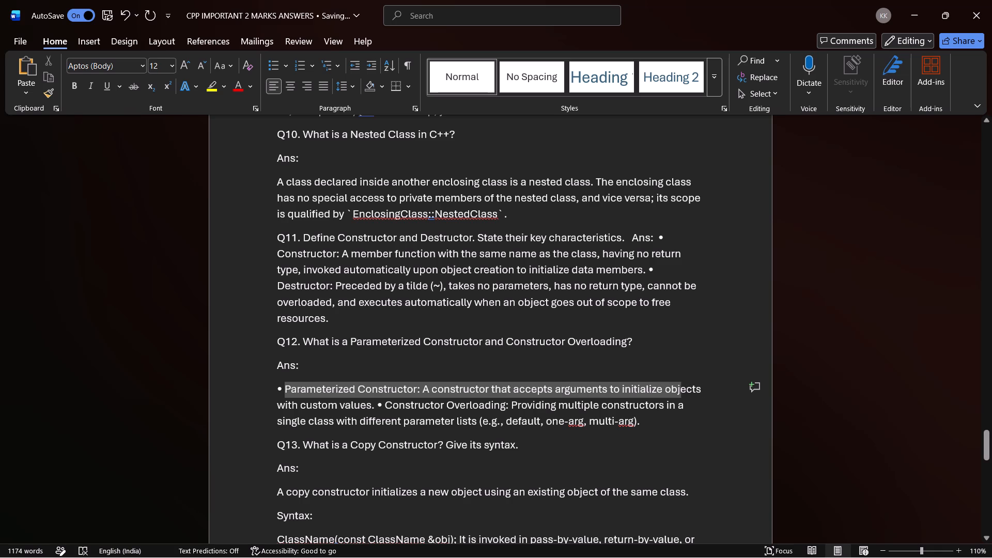
pyautogui.moveTo(671, 391); pyautogui.dragTo(371, 392)
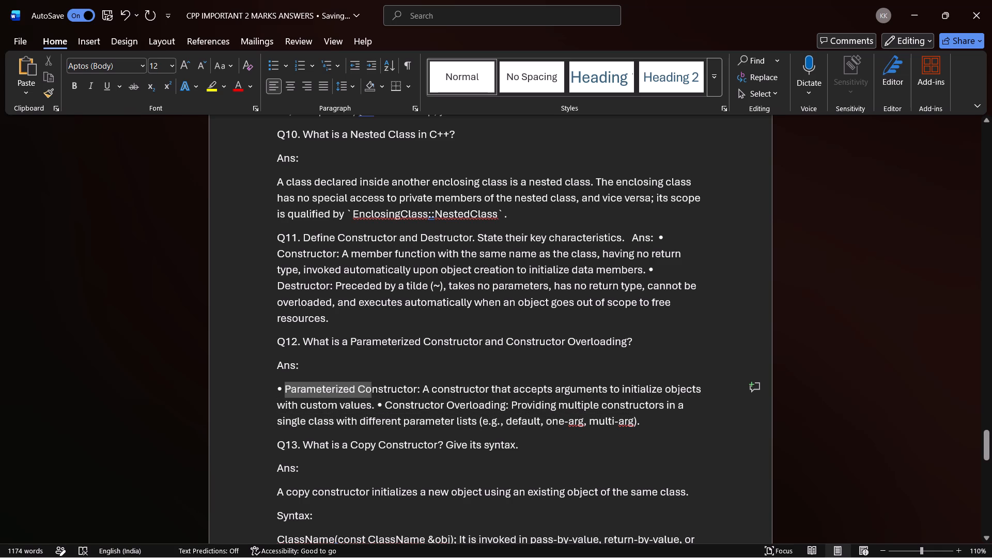
pyautogui.moveTo(371, 392); pyautogui.dragTo(378, 398)
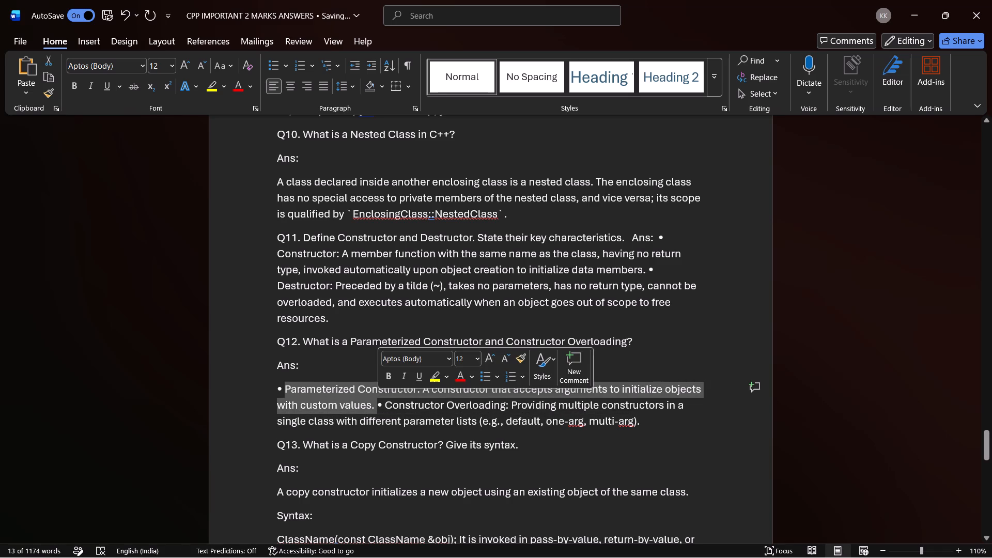
pyautogui.click(378, 398)
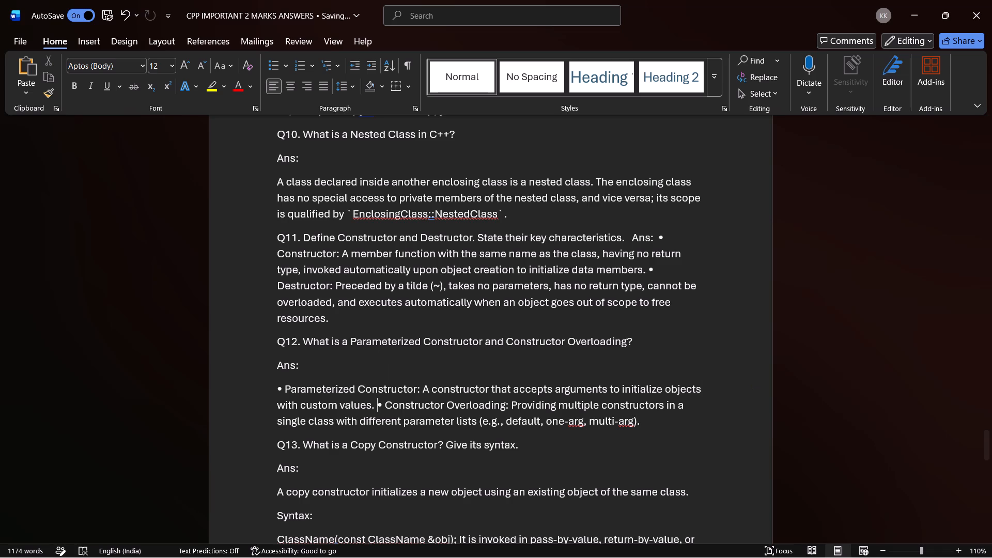
pyautogui.press('Return')
# Read through the Q12 Constructor Overloading definition, and recheck the Parameterized Constructor definition above it.
pyautogui.press('Right')
pyautogui.press('Right')
pyautogui.press('Right')
pyautogui.press('Right')
pyautogui.press('Right')
pyautogui.press('Right')
pyautogui.press('Right')
pyautogui.press('Right')
pyautogui.press('Right')
pyautogui.press('Right')
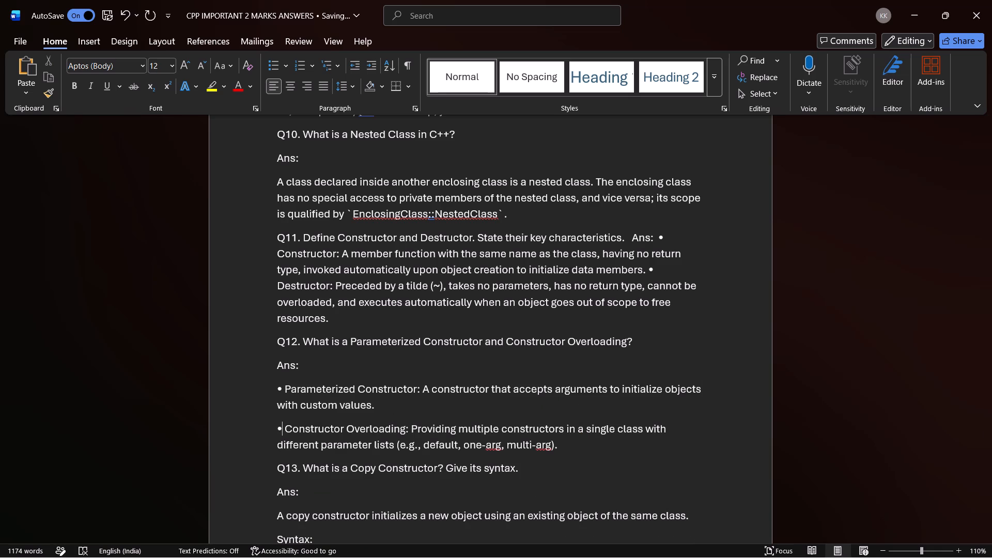
pyautogui.press('Right')
pyautogui.press('Right')
pyautogui.press('Right')
pyautogui.press('Right')
pyautogui.press('Right')
pyautogui.press('Right')
pyautogui.press('Right')
pyautogui.press('Right')
pyautogui.press('Right')
pyautogui.press('Right')
pyautogui.press('Right')
pyautogui.press('Right')
pyautogui.press('Right')
pyautogui.press('Right')
pyautogui.press('Right')
pyautogui.press('Right')
pyautogui.press('Right')
pyautogui.press('Right')
pyautogui.press('Right')
pyautogui.press('Right')
pyautogui.press('Right')
pyautogui.press('Right')
pyautogui.press('Right')
pyautogui.press('Right')
pyautogui.press('Right')
pyautogui.press('Right')
pyautogui.press('Right')
pyautogui.press('Right')
pyautogui.press('Right')
pyautogui.press('Right')
pyautogui.press('Right')
pyautogui.press('Right')
pyautogui.press('Right')
pyautogui.press('Right')
pyautogui.press('Right')
pyautogui.press('Right')
pyautogui.press('Right')
pyautogui.press('Right')
pyautogui.press('Right')
pyautogui.press('Right')
pyautogui.press('Right')
pyautogui.press('Right')
pyautogui.press('Right')
pyautogui.press('Right')
pyautogui.press('Right')
pyautogui.press('Right')
pyautogui.press('Right')
pyautogui.press('Right')
pyautogui.press('Right')
pyautogui.press('Right')
pyautogui.press('Right')
pyautogui.press('Right')
pyautogui.press('Right')
pyautogui.press('Right')
pyautogui.press('Right')
pyautogui.press('Right')
pyautogui.press('Right')
pyautogui.press('Right')
pyautogui.press('Right')
pyautogui.press('Right')
pyautogui.press('Right')
pyautogui.press('Right')
pyautogui.press('Right')
pyautogui.press('Right')
pyautogui.press('Right')
pyautogui.press('Right')
pyautogui.press('Right')
pyautogui.press('Right')
pyautogui.press('Right')
pyautogui.press('Right')
pyautogui.press('Right')
pyautogui.press('Right')
pyautogui.press('Right')
pyautogui.press('Right')
pyautogui.press('Right')
pyautogui.press('Right')
pyautogui.press('Right')
pyautogui.press('Right')
pyautogui.press('Right')
pyautogui.press('Right')
pyautogui.press('Right')
pyautogui.press('Right')
pyautogui.press('Right')
pyautogui.press('Right')
pyautogui.press('Right')
pyautogui.press('Right')
pyautogui.press('Right')
pyautogui.press('Right')
pyautogui.press('Right')
pyautogui.press('Up')
pyautogui.press('Up')
pyautogui.press('Up')
pyautogui.press('Right')
pyautogui.press('Right')
pyautogui.press('Right')
pyautogui.press('Right')
pyautogui.press('Right')
pyautogui.press('Right')
pyautogui.press('Right')
pyautogui.press('Right')
pyautogui.press('Right')
pyautogui.press('Right')
pyautogui.press('Right')
pyautogui.press('Right')
pyautogui.press('Right')
pyautogui.press('Right')
pyautogui.press('Right')
pyautogui.press('Right')
# Break the Q11 Constructor and Destructor paragraph before "Ans:" so the label starts on its own line below the question.
pyautogui.scroll(1, 503, 361)
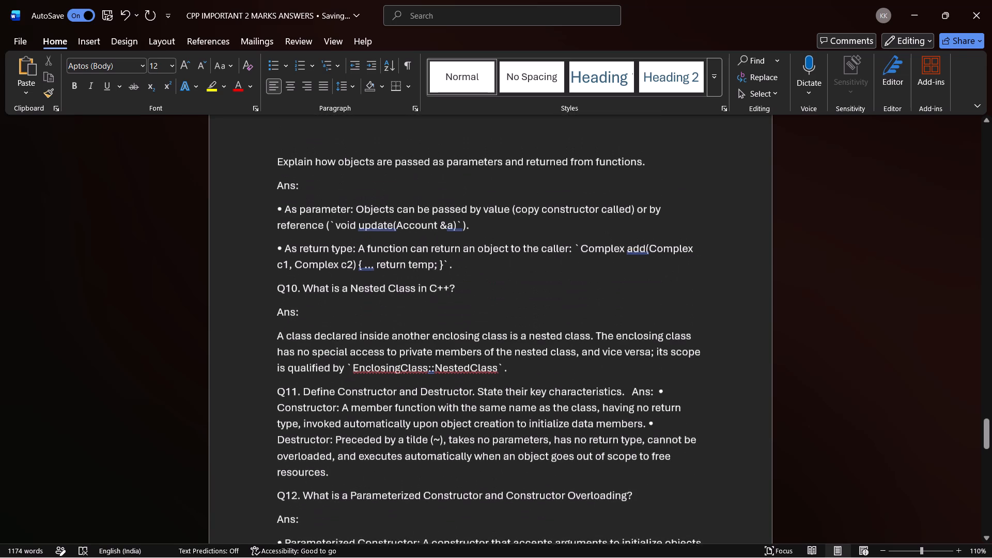
pyautogui.scroll(-1, 503, 361)
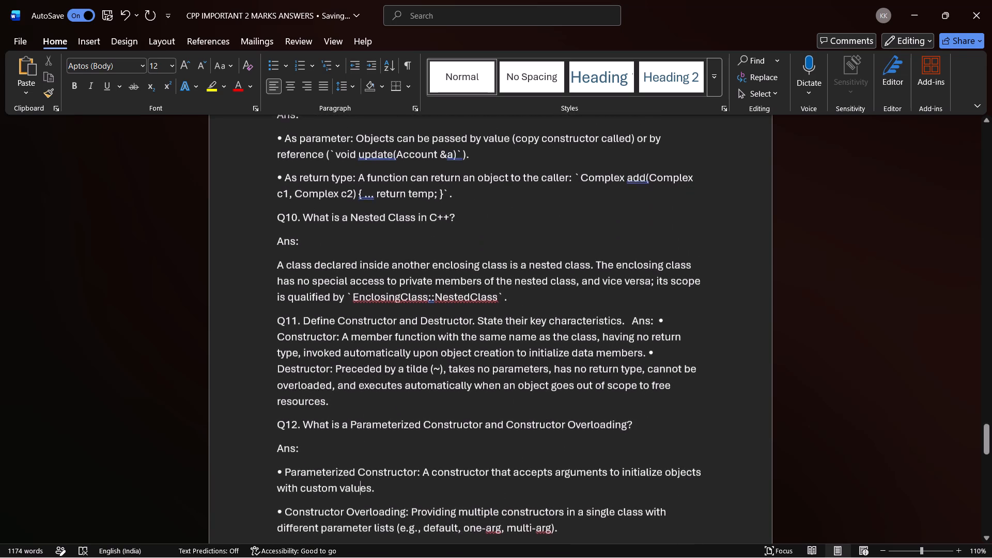
pyautogui.scroll(-1, 503, 361)
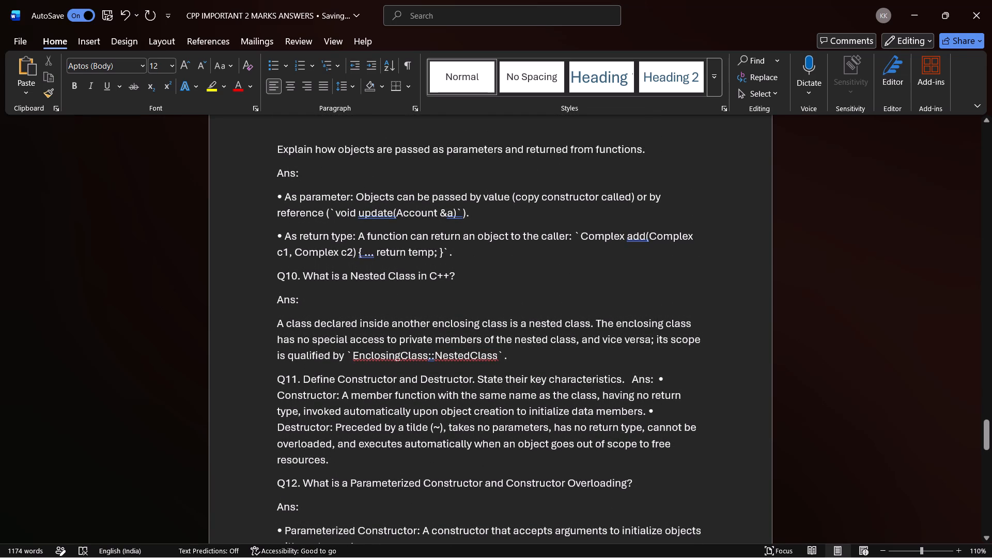
pyautogui.click(632, 378)
pyautogui.press('Return')
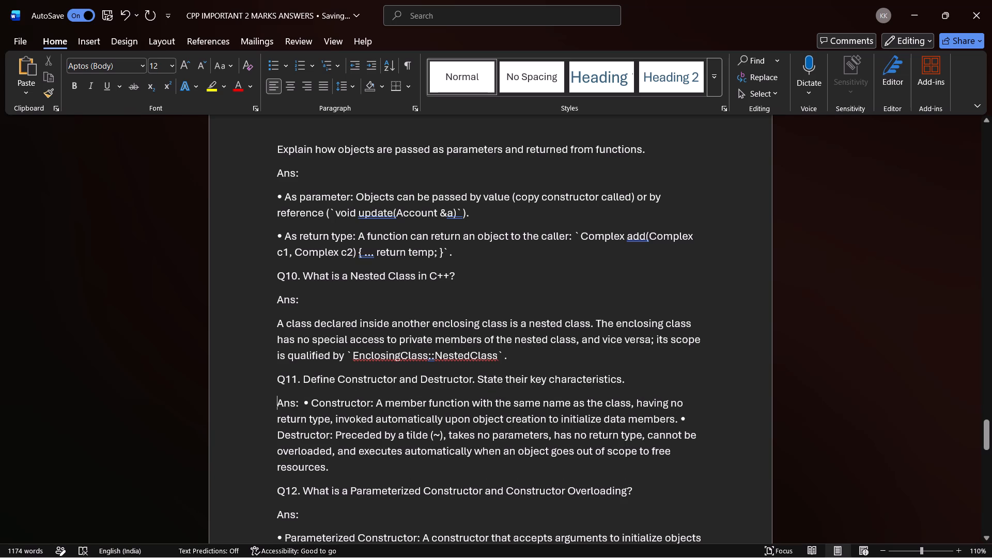
# Break the Q11 paragraph after "Ans:" so the bulleted Constructor answer starts on its own line.
pyautogui.click(305, 397)
pyautogui.press('Return')
# Break the Q11 answer before the "Destructor" bullet so it starts on its own line below the Constructor definition.
pyautogui.press('Right')
pyautogui.press('Right')
pyautogui.press('Right')
pyautogui.press('Right')
pyautogui.press('Right')
pyautogui.press('Right')
pyautogui.press('Right')
pyautogui.press('Right')
pyautogui.press('Right')
pyautogui.press('Right')
pyautogui.press('Right')
pyautogui.press('Right')
pyautogui.press('Right')
pyautogui.press('Right')
pyautogui.press('Right')
pyautogui.press('Right')
pyautogui.press('Right')
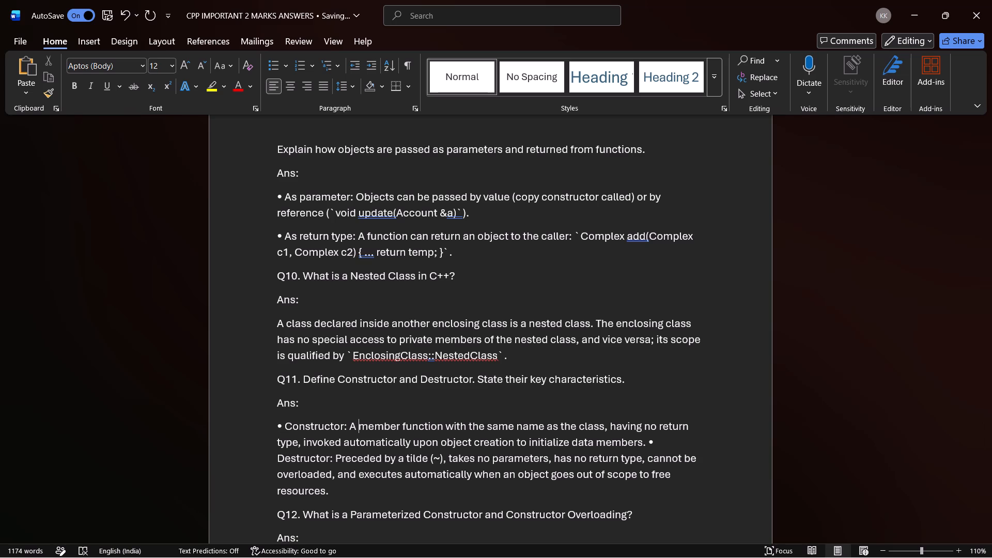
pyautogui.press('Right')
pyautogui.press('Right')
pyautogui.press('Right')
pyautogui.press('Right')
pyautogui.press('Right')
pyautogui.press('Right')
pyautogui.press('Right')
pyautogui.press('Right')
pyautogui.press('Right')
pyautogui.press('Right')
pyautogui.press('Right')
pyautogui.press('Right')
pyautogui.press('Right')
pyautogui.press('Right')
pyautogui.press('Right')
pyautogui.press('Right')
pyautogui.press('Right')
pyautogui.press('Right')
pyautogui.press('Right')
pyautogui.press('Right')
pyautogui.press('Right')
pyautogui.press('Right')
pyautogui.press('Right')
pyautogui.press('Right')
pyautogui.press('Right')
pyautogui.press('Right')
pyautogui.press('Right')
pyautogui.press('Right')
pyautogui.press('Right')
pyautogui.press('Right')
pyautogui.press('Right')
pyautogui.press('Right')
pyautogui.press('Right')
pyautogui.press('Right')
pyautogui.press('Right')
pyautogui.press('Right')
pyautogui.press('Right')
pyautogui.press('Right')
pyautogui.press('Right')
pyautogui.press('Right')
pyautogui.press('Right')
pyautogui.press('Right')
pyautogui.press('Right')
pyautogui.press('Right')
pyautogui.press('Right')
pyautogui.press('Right')
pyautogui.press('Right')
pyautogui.press('Right')
pyautogui.press('Right')
pyautogui.press('Right')
pyautogui.press('Right')
pyautogui.press('Right')
pyautogui.press('Right')
pyautogui.press('Right')
pyautogui.press('Right')
pyautogui.press('Right')
pyautogui.press('Right')
pyautogui.press('Right')
pyautogui.press('Right')
pyautogui.press('Right')
pyautogui.press('Right')
pyautogui.press('Right')
pyautogui.press('Right')
pyautogui.press('Right')
pyautogui.press('Right')
pyautogui.press('Right')
pyautogui.press('Right')
pyautogui.press('Right')
pyautogui.press('Right')
pyautogui.press('Right')
pyautogui.press('Right')
pyautogui.press('Right')
pyautogui.press('Right')
pyautogui.press('Right')
pyautogui.press('Right')
pyautogui.press('Right')
pyautogui.press('Right')
pyautogui.press('Right')
pyautogui.press('Right')
pyautogui.press('Right')
pyautogui.press('Right')
pyautogui.press('Right')
pyautogui.press('Right')
pyautogui.press('Right')
pyautogui.press('Right')
pyautogui.press('Right')
pyautogui.press('Right')
# Break the Q11 answer before the "Destructor" bullet so it starts on its own line below the Constructor definition.
pyautogui.press('Right')
pyautogui.press('Right')
pyautogui.press('Right')
pyautogui.press('Right')
pyautogui.press('Right')
pyautogui.press('Right')
pyautogui.press('Right')
pyautogui.press('Right')
pyautogui.press('Right')
pyautogui.press('Right')
pyautogui.press('Right')
pyautogui.press('Right')
pyautogui.press('Right')
pyautogui.press('Right')
pyautogui.press('Right')
pyautogui.press('Right')
pyautogui.press('Right')
pyautogui.press('Right')
pyautogui.press('Right')
pyautogui.press('Right')
pyautogui.press('Right')
pyautogui.press('Right')
pyautogui.press('Right')
pyautogui.press('Right')
pyautogui.press('Right')
pyautogui.press('Right')
pyautogui.press('Right')
pyautogui.press('Right')
pyautogui.press('Right')
pyautogui.press('Right')
pyautogui.press('Right')
pyautogui.press('Right')
pyautogui.press('Right')
pyautogui.press('Right')
pyautogui.press('Right')
pyautogui.press('Right')
pyautogui.press('Right')
pyautogui.press('Right')
pyautogui.press('Right')
pyautogui.press('Right')
pyautogui.press('Right')
pyautogui.press('Right')
pyautogui.press('Right')
pyautogui.press('Right')
pyautogui.press('Right')
pyautogui.press('Right')
pyautogui.press('Up')
pyautogui.press('Right')
pyautogui.press('Right')
pyautogui.press('Right')
pyautogui.press('Right')
pyautogui.press('Right')
pyautogui.press('Right')
pyautogui.press('Return')
# Read through the Q11 Destructor definition up to the start of the Q12 question.
pyautogui.press('Right')
pyautogui.press('Right')
pyautogui.press('Right')
pyautogui.press('Right')
pyautogui.press('Right')
pyautogui.press('Right')
pyautogui.press('Right')
pyautogui.press('Right')
pyautogui.press('Right')
pyautogui.press('Right')
pyautogui.press('Right')
pyautogui.press('Right')
pyautogui.press('Right')
pyautogui.press('Right')
pyautogui.press('Right')
pyautogui.press('Right')
pyautogui.press('Right')
pyautogui.press('Right')
pyautogui.press('Right')
pyautogui.press('Right')
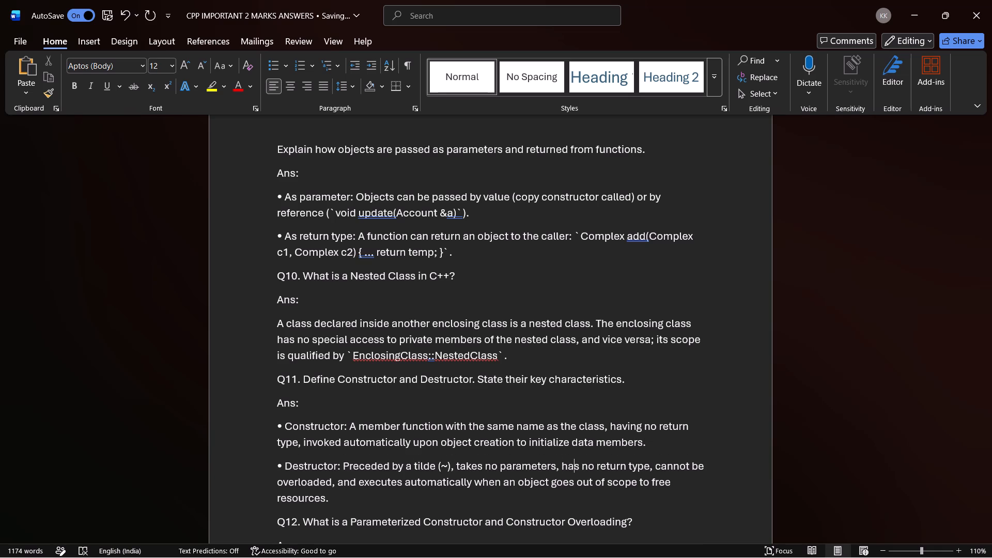
pyautogui.press('Right')
pyautogui.press('Right')
pyautogui.press('Right')
pyautogui.press('Right')
pyautogui.press('Right')
pyautogui.press('Right')
pyautogui.press('Right')
pyautogui.press('Right')
pyautogui.press('Right')
pyautogui.press('Right')
pyautogui.press('Right')
pyautogui.press('Right')
pyautogui.press('Right')
pyautogui.press('Right')
pyautogui.press('Right')
pyautogui.press('Right')
pyautogui.press('Right')
pyautogui.press('Right')
pyautogui.press('Right')
pyautogui.press('Right')
pyautogui.press('Right')
pyautogui.press('Right')
pyautogui.press('Right')
pyautogui.press('Right')
pyautogui.press('Right')
pyautogui.press('Right')
pyautogui.press('Right')
pyautogui.press('Right')
pyautogui.press('Right')
pyautogui.press('Right')
pyautogui.press('Right')
pyautogui.press('Right')
pyautogui.press('Right')
pyautogui.press('Right')
pyautogui.press('Right')
pyautogui.press('Right')
pyautogui.press('Right')
pyautogui.press('Right')
pyautogui.press('Right')
pyautogui.press('Right')
pyautogui.press('Right')
pyautogui.press('Right')
pyautogui.press('Right')
pyautogui.press('Right')
pyautogui.press('Right')
pyautogui.press('Right')
pyautogui.press('Right')
pyautogui.press('Right')
pyautogui.press('Right')
pyautogui.press('Right')
pyautogui.press('Right')
pyautogui.press('Right')
pyautogui.press('Right')
pyautogui.press('Right')
pyautogui.press('Right')
pyautogui.press('Right')
pyautogui.press('Right')
pyautogui.press('Right')
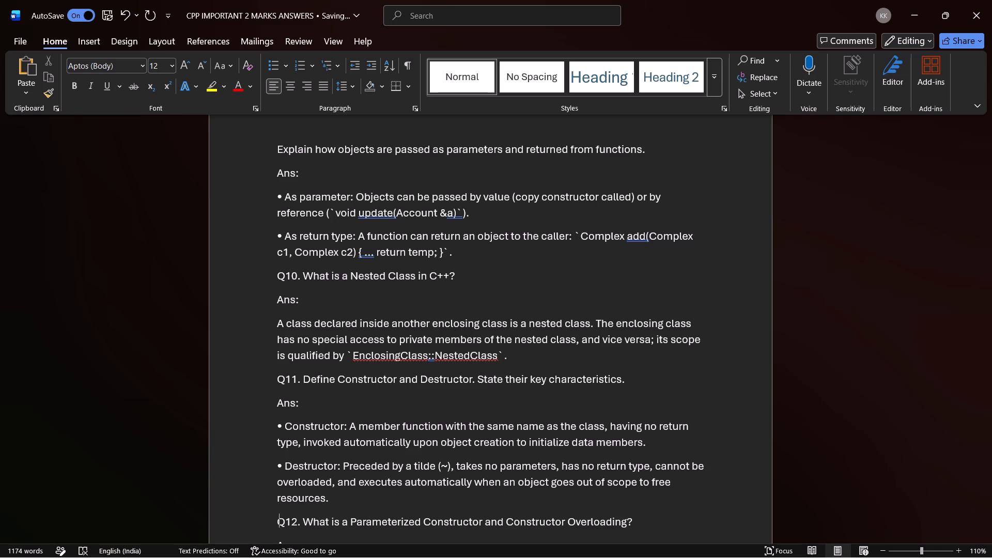